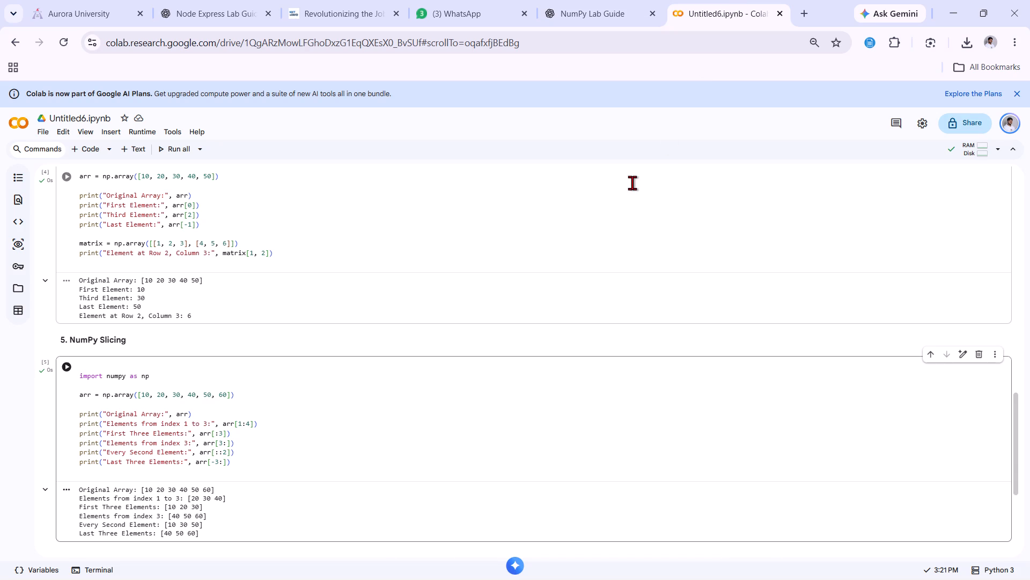
{"action": "scroll", "coordinate": [632, 183], "scroll_direction": "up", "scroll_amount": 1}
{"action": "key", "text": "ctrl+plus"}
{"action": "key", "text": "ctrl+plus"}
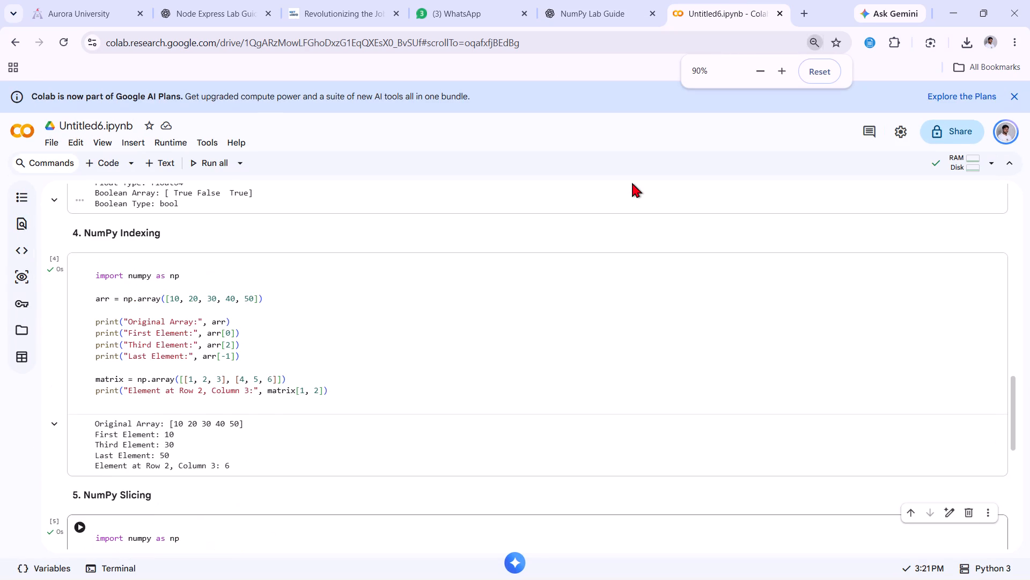
{"action": "key", "text": "ctrl+plus"}
{"action": "scroll", "coordinate": [613, 231], "scroll_direction": "up", "scroll_amount": 11}
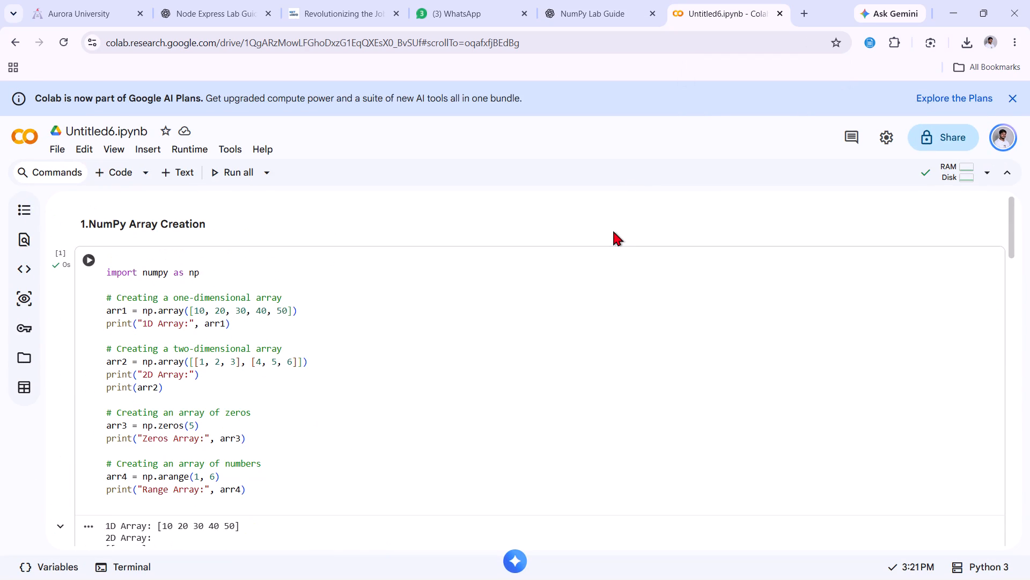
{"action": "scroll", "coordinate": [613, 231], "scroll_direction": "up", "scroll_amount": 1}
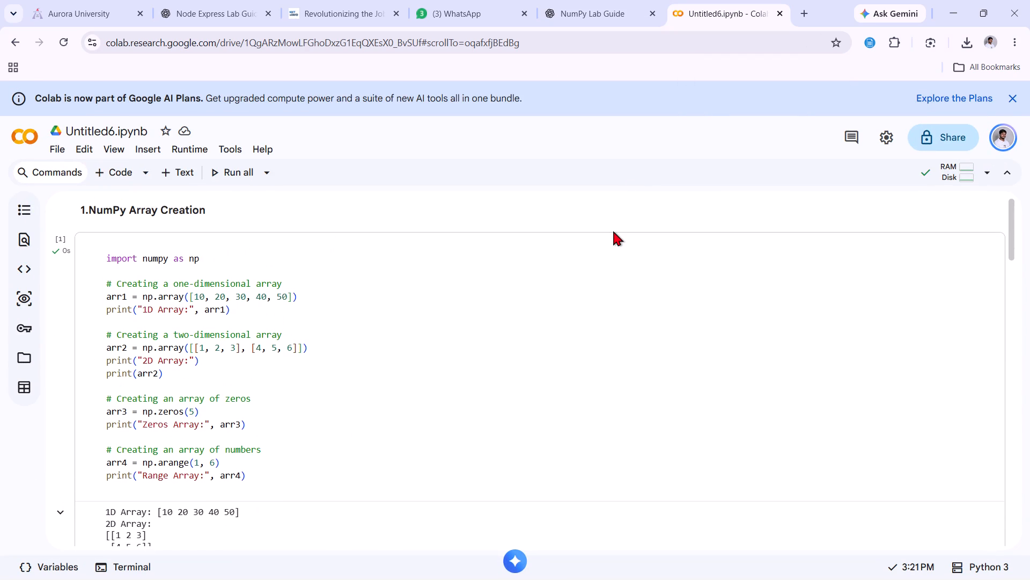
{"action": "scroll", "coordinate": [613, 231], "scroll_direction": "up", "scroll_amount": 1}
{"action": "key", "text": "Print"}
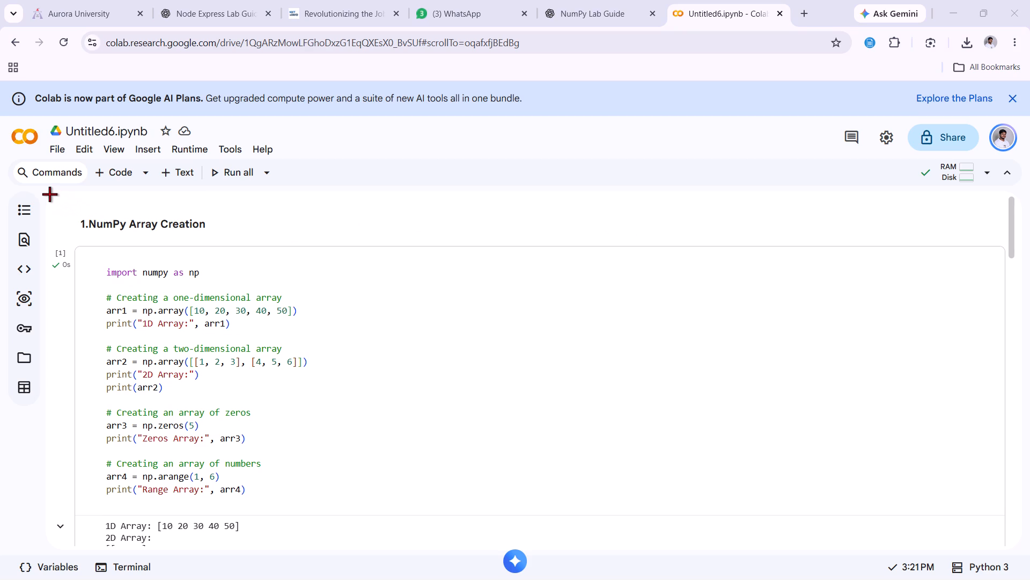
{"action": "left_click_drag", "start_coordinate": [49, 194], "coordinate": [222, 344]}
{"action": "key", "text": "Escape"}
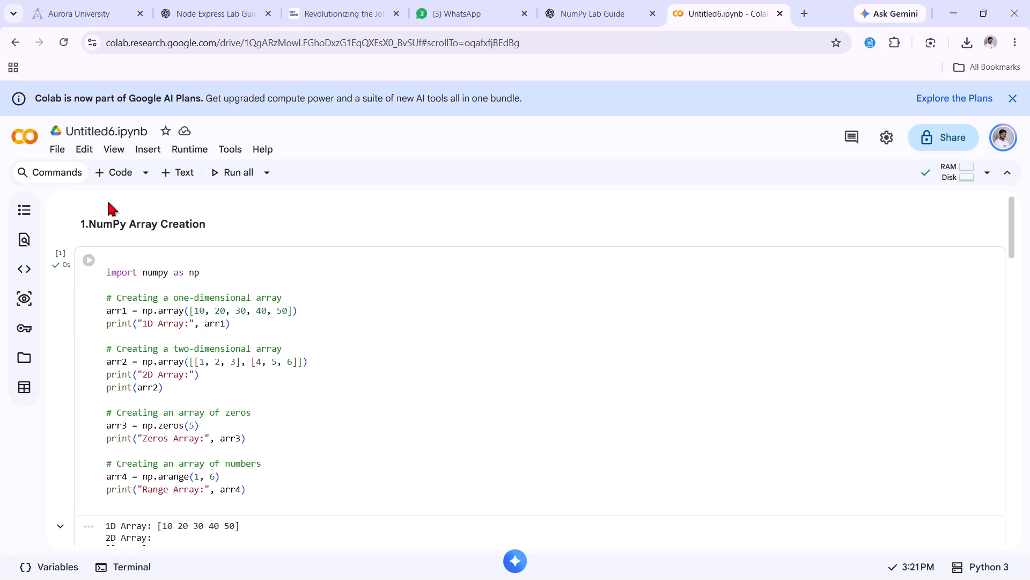
Rename the Untitled6.ipynb notebook as LAB-01.
{"action": "double_click", "coordinate": [134, 132]}
{"action": "left_click", "coordinate": [134, 132]}
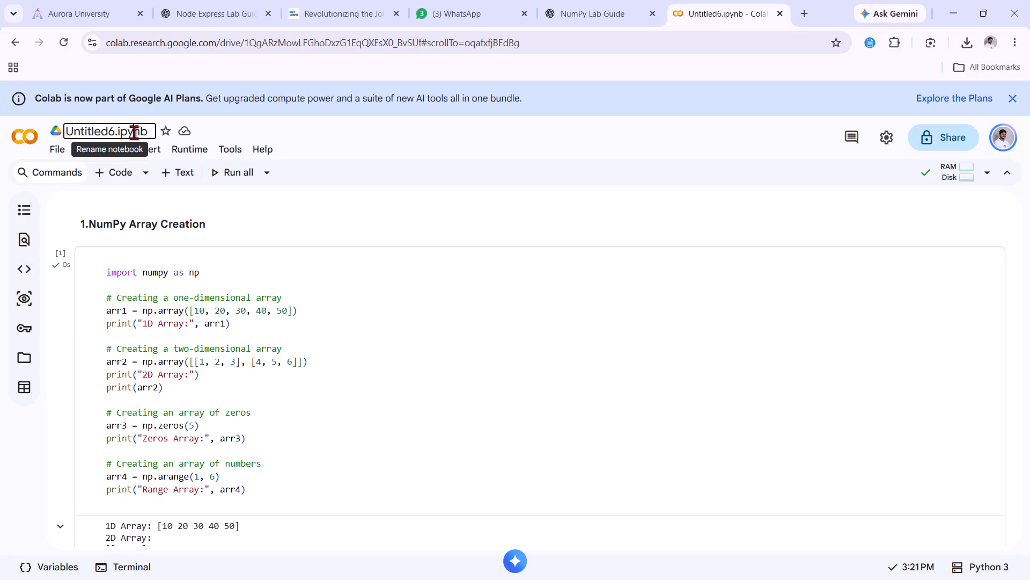
{"action": "key", "text": "BackSpace"}
{"action": "key", "text": "ctrl+a"}
{"action": "key", "text": "BackSpace"}
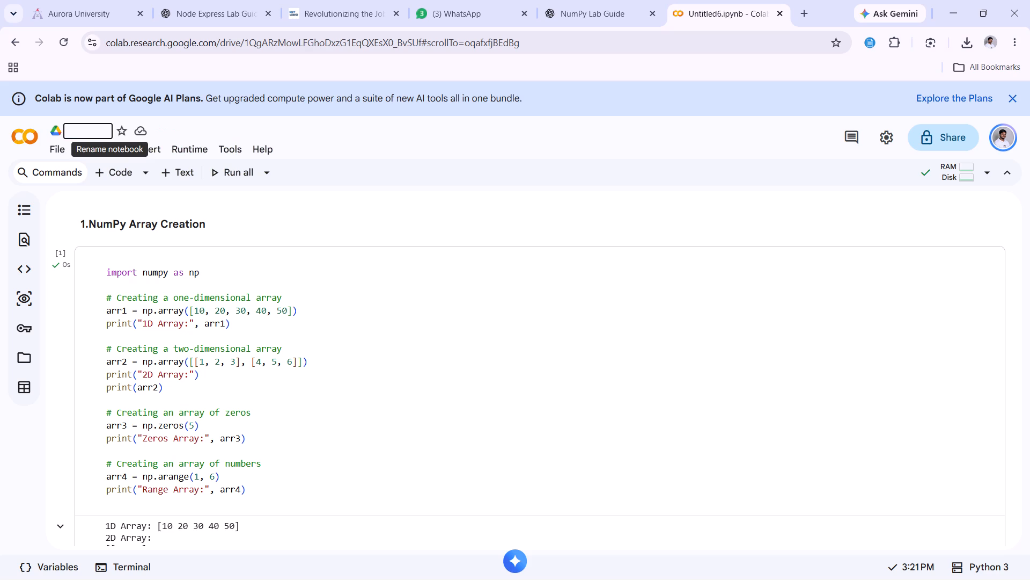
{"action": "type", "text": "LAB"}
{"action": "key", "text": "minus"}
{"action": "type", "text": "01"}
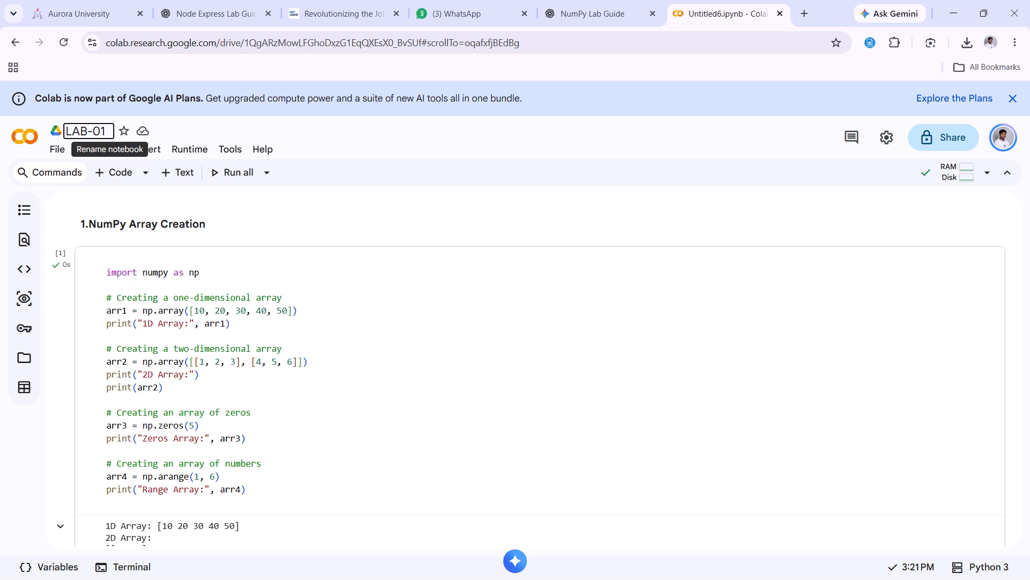
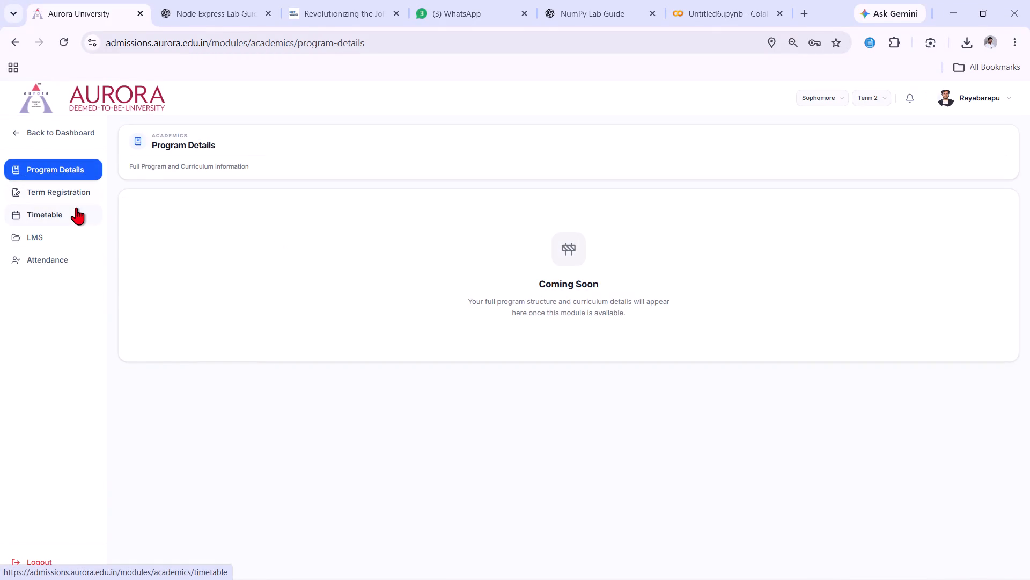
Leave the Academics section of the Aurora University portal, open Assessments from the dashboard, and locate the Foundations of Data Science course.
{"action": "left_click", "coordinate": [69, 208]}
{"action": "left_click", "coordinate": [58, 108]}
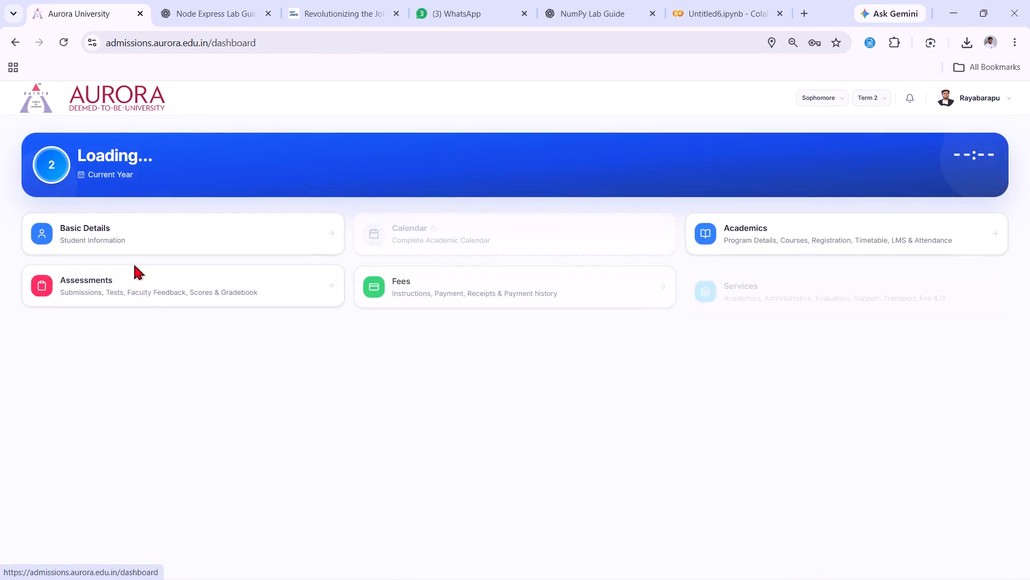
{"action": "left_click", "coordinate": [148, 302]}
{"action": "scroll", "coordinate": [511, 341], "scroll_direction": "down", "scroll_amount": 1}
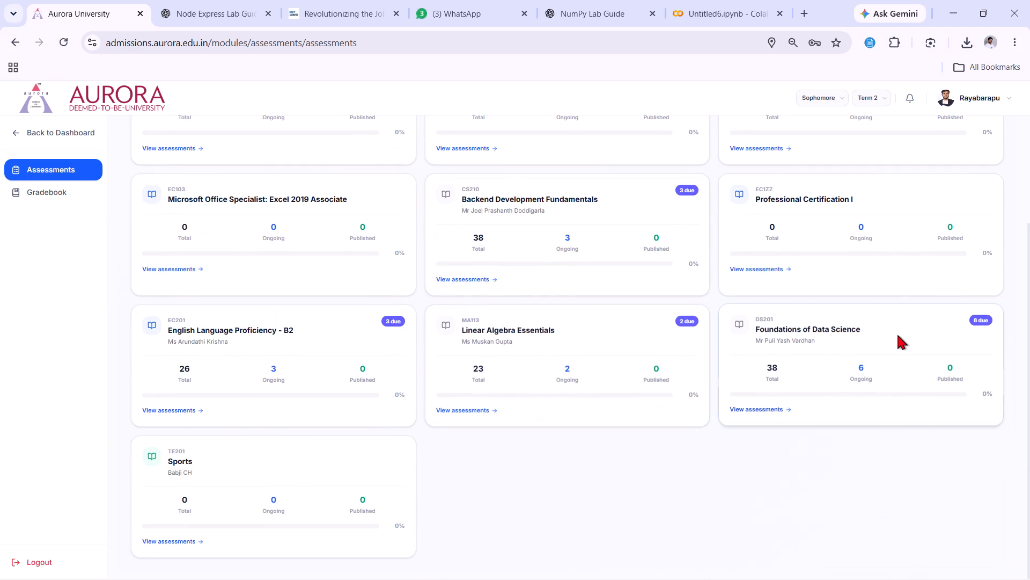
Copy the subject name "Foundations of Data Science" from the Pre Learning Quiz1 details on the Aurora assessments page.
{"action": "left_click_drag", "start_coordinate": [863, 332], "coordinate": [754, 328]}
{"action": "left_click_drag", "start_coordinate": [754, 328], "coordinate": [784, 310]}
{"action": "left_click", "coordinate": [427, 195]}
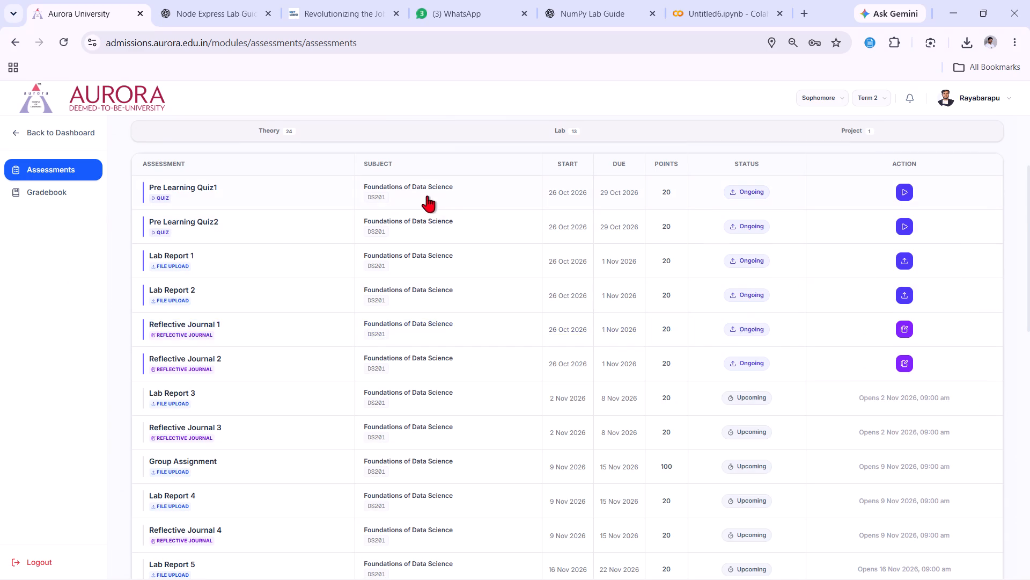
{"action": "left_click_drag", "start_coordinate": [887, 121], "coordinate": [791, 119]}
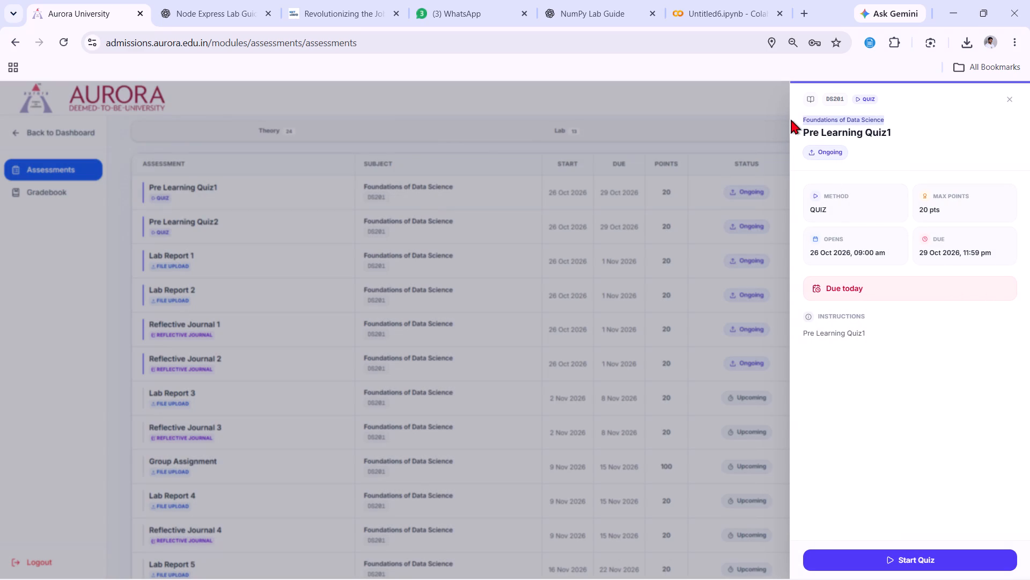
{"action": "left_click_drag", "start_coordinate": [791, 119], "coordinate": [798, 114]}
{"action": "key", "text": "ctrl+c"}
{"action": "key", "text": "ctrl+c"}
{"action": "key", "text": "ctrl+c"}
{"action": "key", "text": "ctrl+c"}
{"action": "key", "text": "ctrl+c"}
{"action": "key", "text": "ctrl+c"}
{"action": "key", "text": "ctrl+c"}
{"action": "key", "text": "ctrl+c"}
{"action": "key", "text": "ctrl+c"}
Switch to the Untitled6.ipynb Colab notebook and rename it "Foundations of Data Science LAB-01", reusing the copied subject name.
{"action": "left_click", "coordinate": [751, 0]}
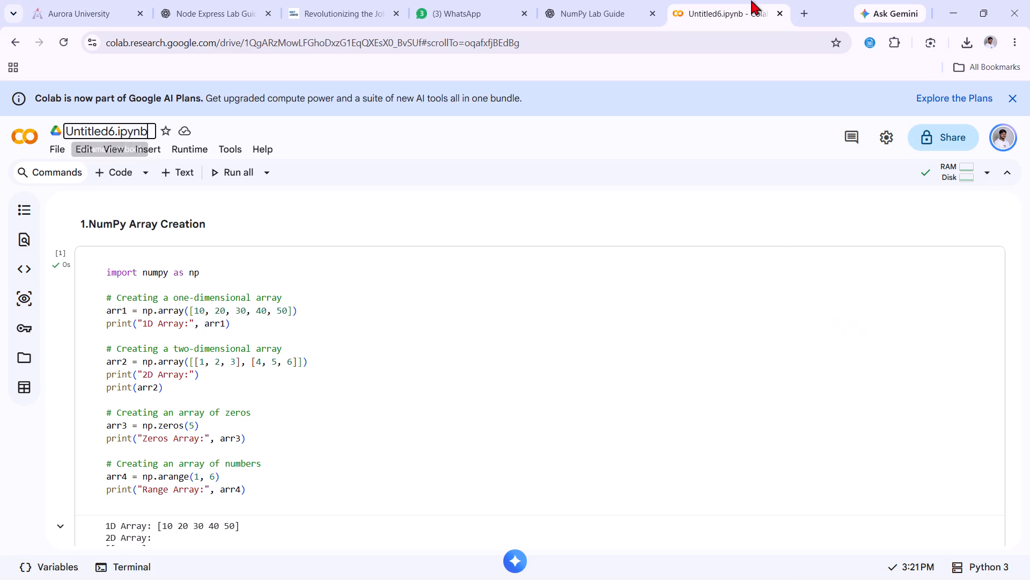
{"action": "key", "text": "ctrl+a"}
{"action": "key", "text": "ctrl+v"}
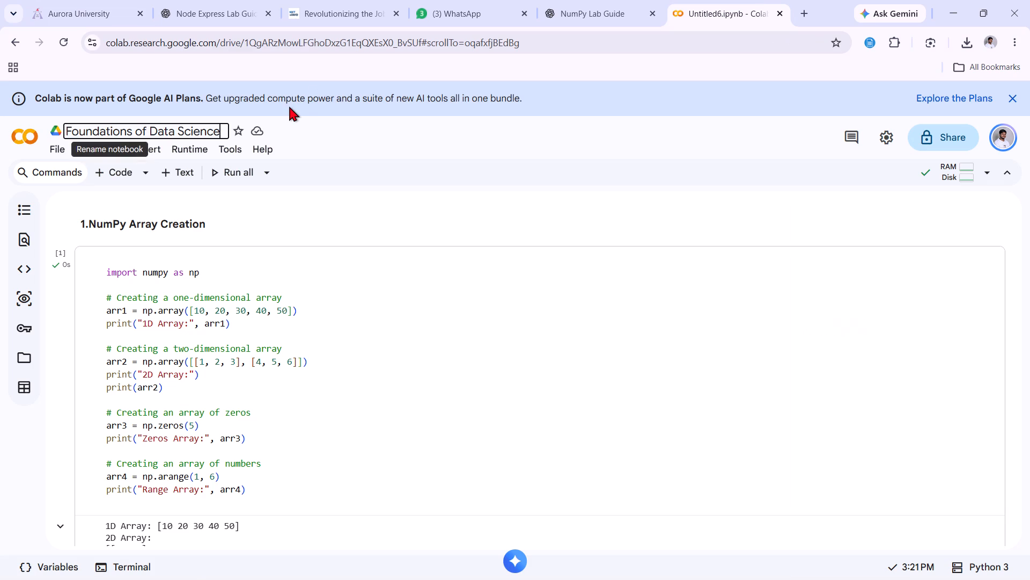
{"action": "key", "text": "space"}
{"action": "type", "text": "LAB"}
{"action": "type", "text": "-01"}
{"action": "key", "text": "Return"}
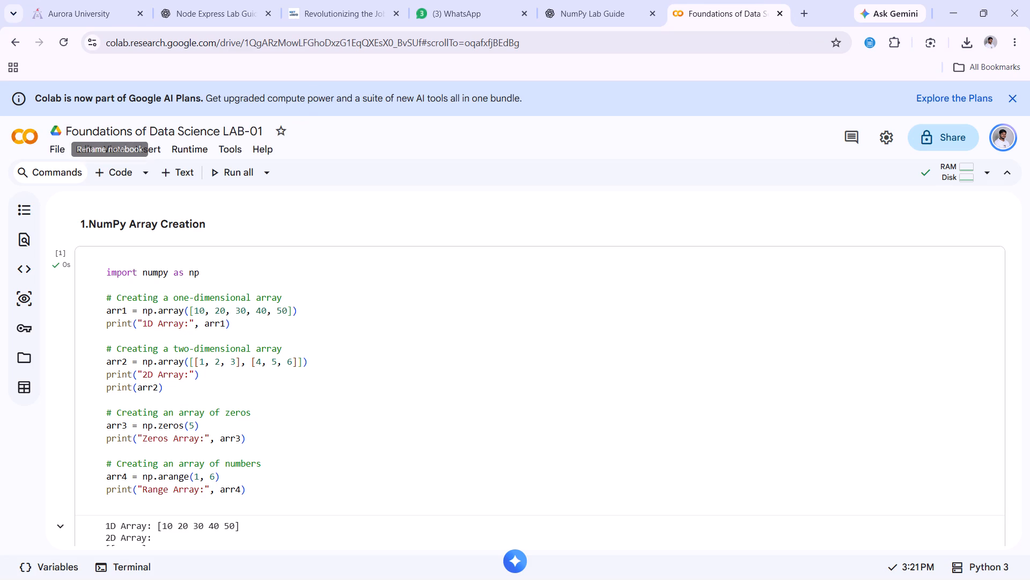
Capture and copy a full-width screenshot from the notebook's title down to the end of the NumPy Array Creation code.
{"action": "key", "text": "Print"}
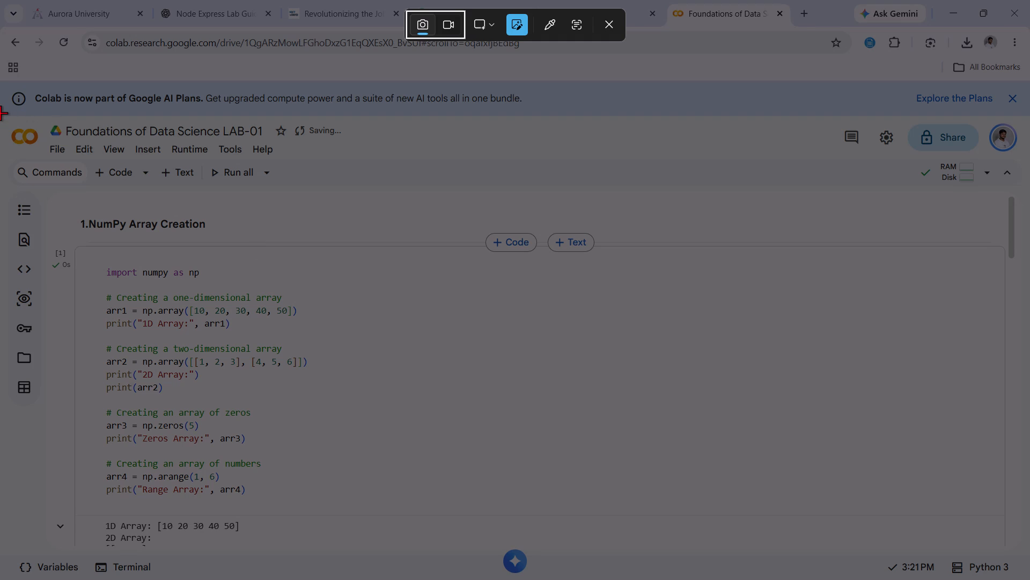
{"action": "left_click_drag", "start_coordinate": [0, 113], "coordinate": [1029, 509]}
{"action": "scroll", "coordinate": [372, 403], "scroll_direction": "right", "scroll_amount": 9}
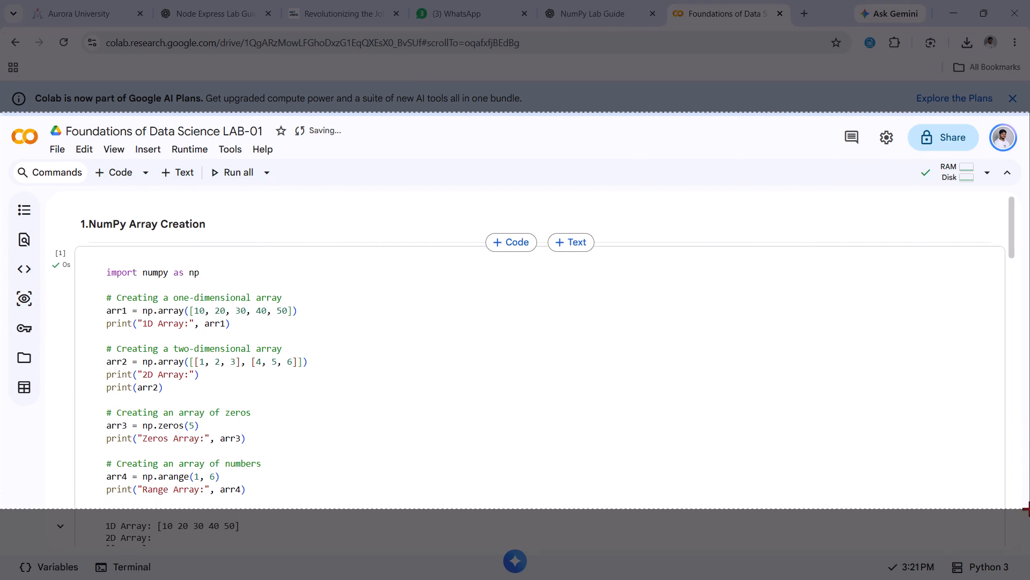
{"action": "left_click_drag", "start_coordinate": [1029, 509], "coordinate": [1029, 511]}
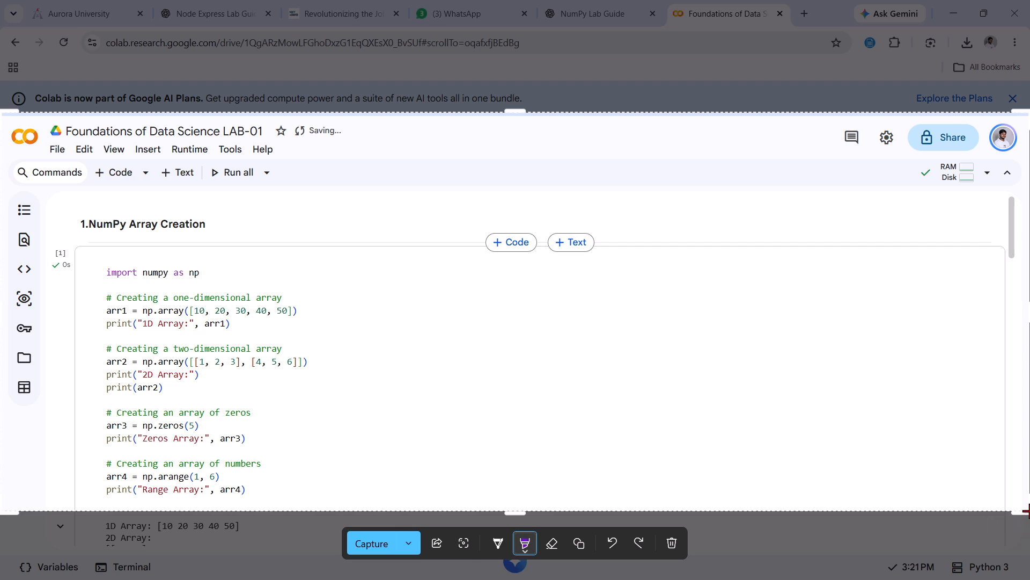
{"action": "key", "text": "ctrl+c"}
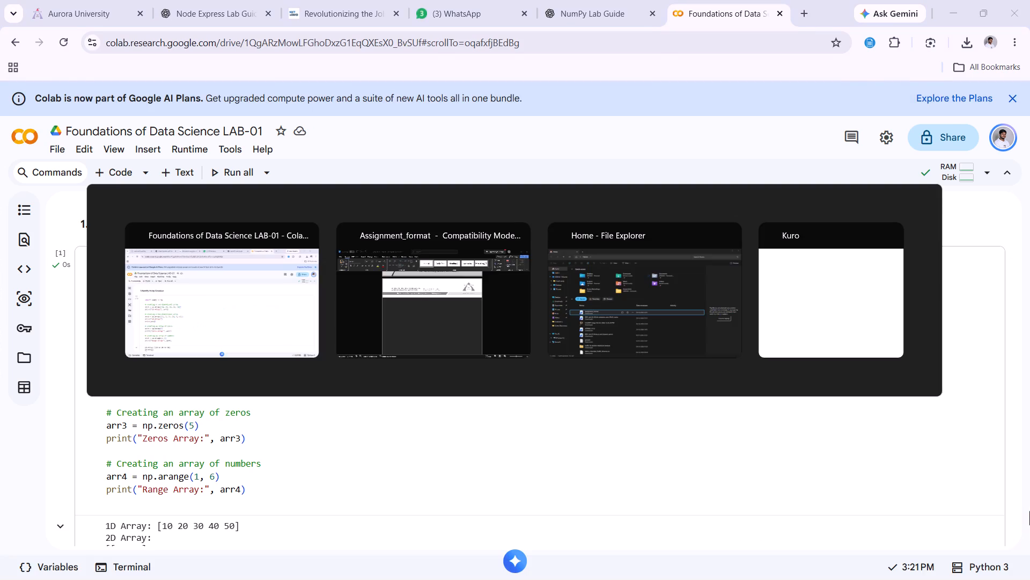
In the Assignment_format Word document, add the number "1." and paste the copied code screenshot on the line below.
{"action": "type", "text": "1."}
{"action": "key", "text": "Return"}
{"action": "key", "text": "ctrl+v"}
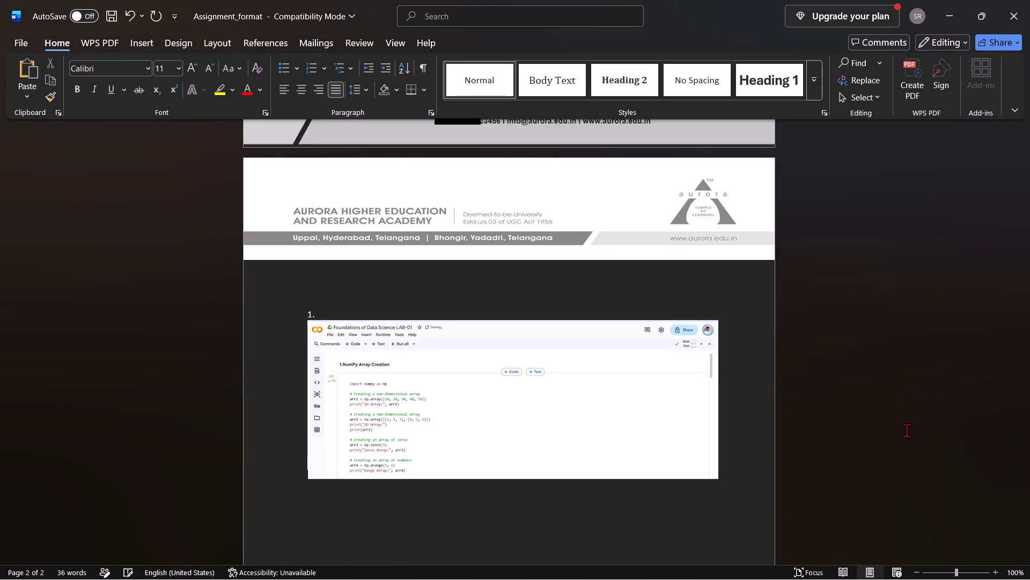
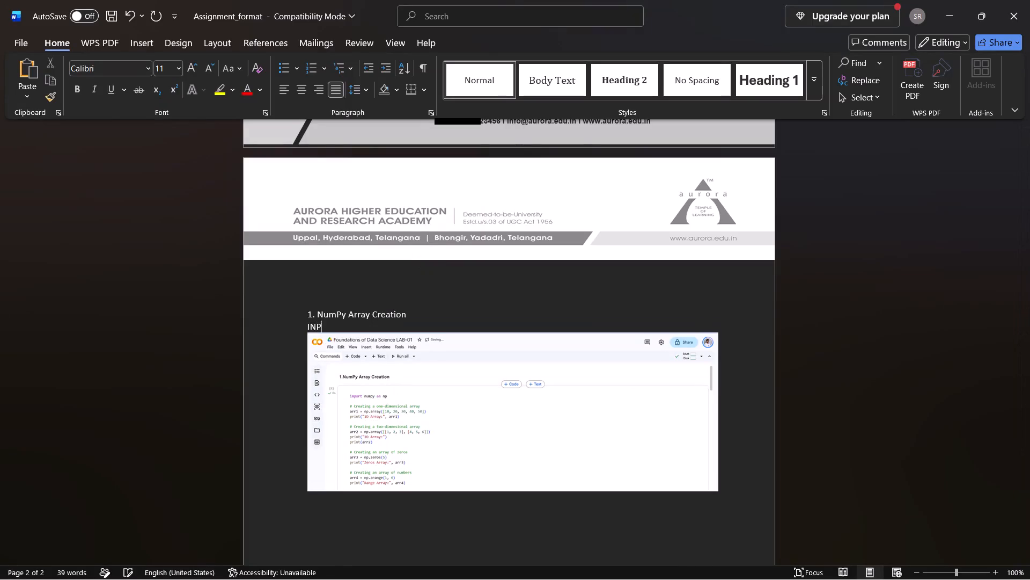
Complete the label above the code screenshot, under the NumPy Array Creation heading, as "INPUT CODE:".
{"action": "type", "text": "UT"}
{"action": "key", "text": "BackSpace"}
{"action": "key", "text": "BackSpace"}
{"action": "key", "text": "BackSpace"}
{"action": "key", "text": "BackSpace"}
{"action": "key", "text": "BackSpace"}
{"action": "type", "text": "INPUT CODWE"}
{"action": "key", "text": "BackSpace"}
{"action": "key", "text": "BackSpace"}
{"action": "key", "text": "e"}
{"action": "key", "text": "shift+colon"}
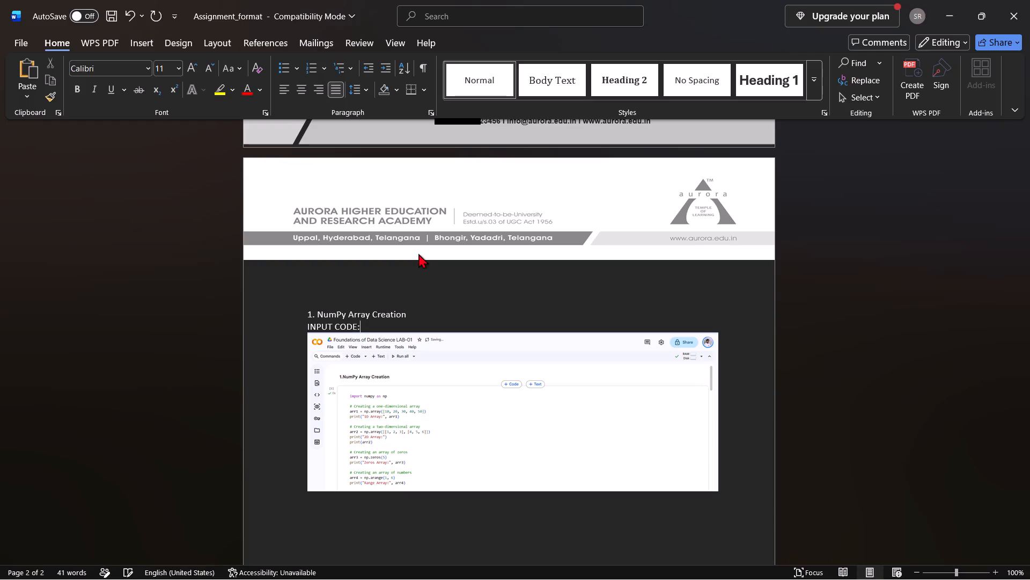
Add the label "OUTPUT:" on a new line below the code screenshot.
{"action": "left_click", "coordinate": [725, 477]}
{"action": "key", "text": "bracketright"}
{"action": "key", "text": "BackSpace"}
{"action": "key", "text": "Return"}
{"action": "type", "text": "OUTPUT:"}
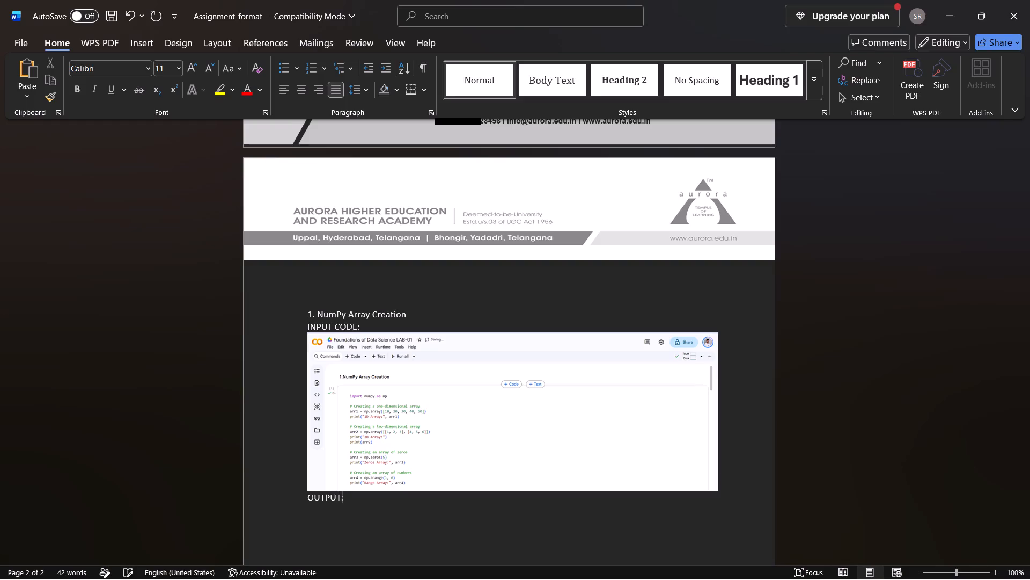
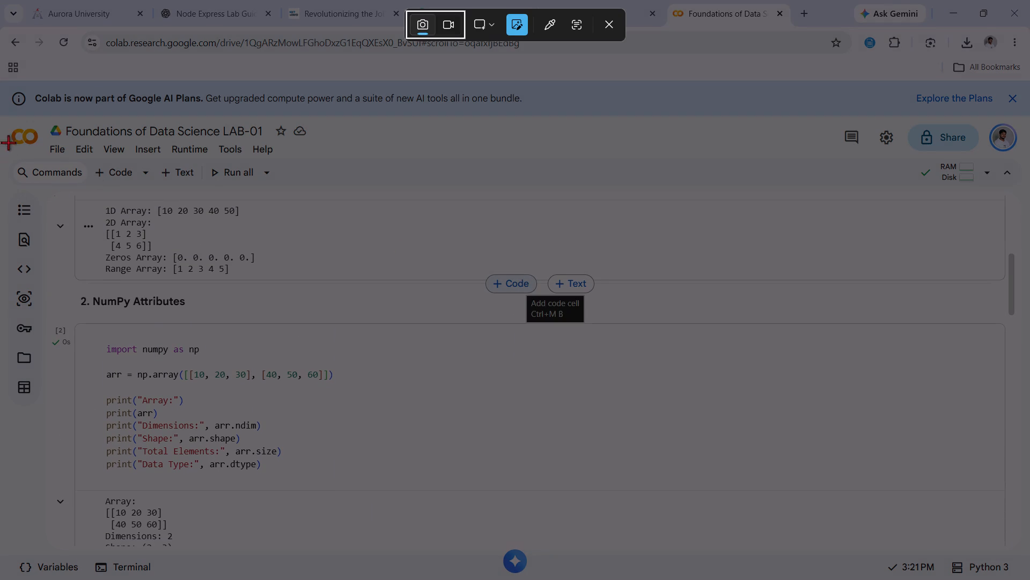
Capture the Colab area showing the array creation output and paste the screenshot below the "OUTPUT:" label in the Word assignment.
{"action": "left_click_drag", "start_coordinate": [0, 119], "coordinate": [1029, 288]}
{"action": "scroll", "coordinate": [342, 316], "scroll_direction": "right", "scroll_amount": 6}
{"action": "scroll", "coordinate": [1029, 322], "scroll_direction": "right", "scroll_amount": 1}
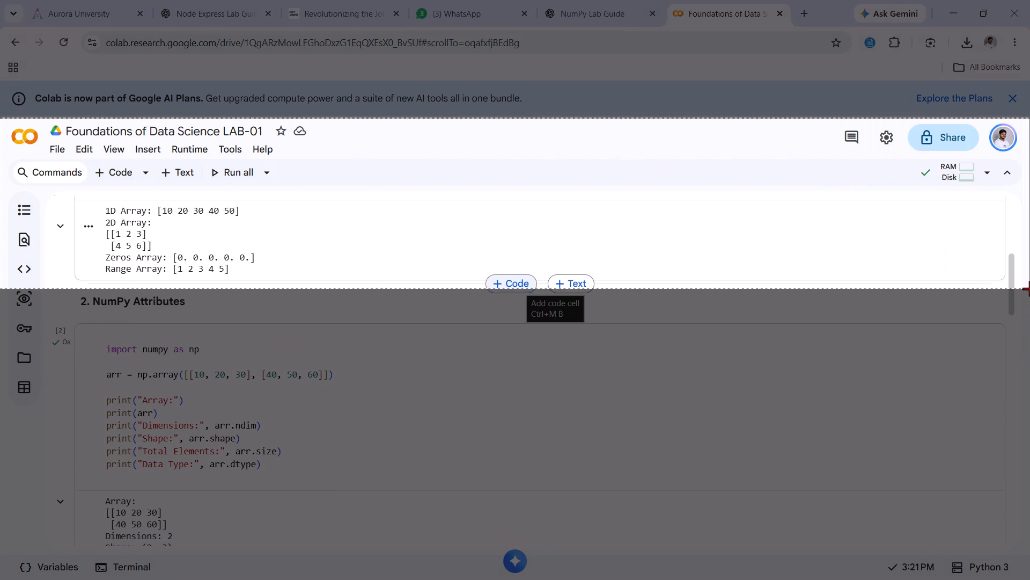
{"action": "left_click_drag", "start_coordinate": [1029, 288], "coordinate": [1029, 292]}
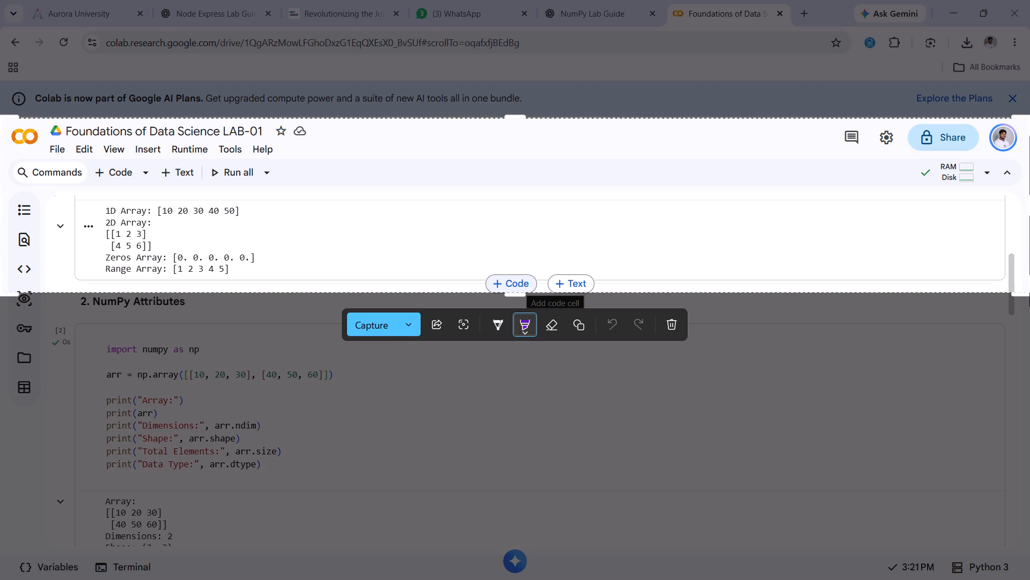
{"action": "key", "text": "ctrl+c"}
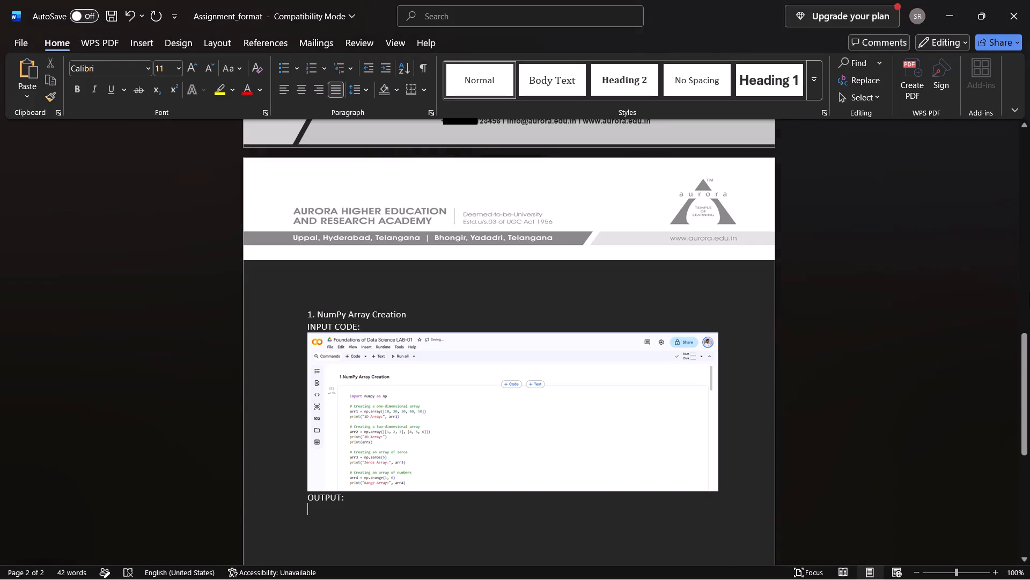
{"action": "key", "text": "ctrl+v"}
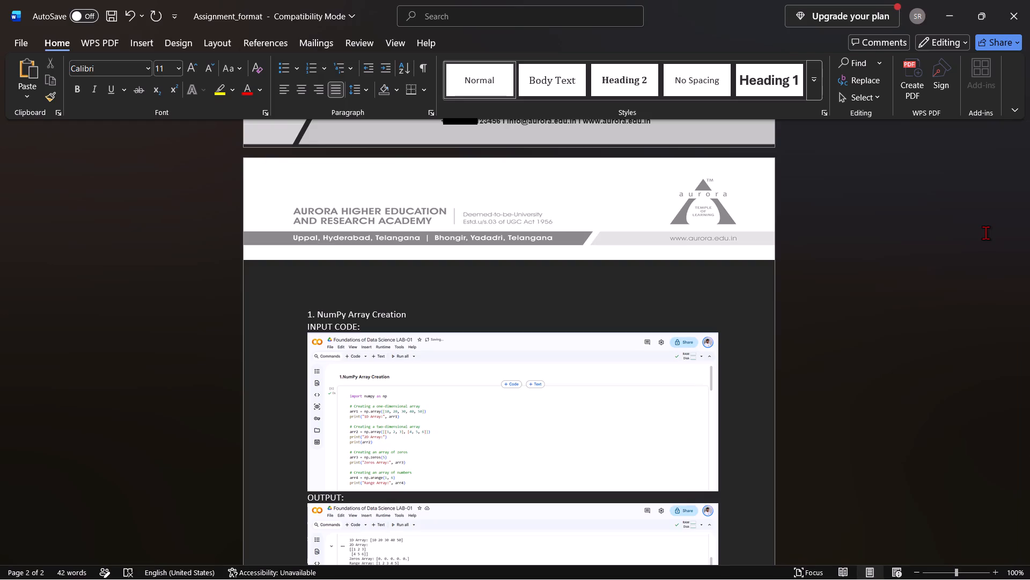
Copy the heading "Explanation of the code and output" from the ChatGPT answer into Word, one blank line below the output screenshot.
{"action": "scroll", "coordinate": [735, 287], "scroll_direction": "down", "scroll_amount": 2}
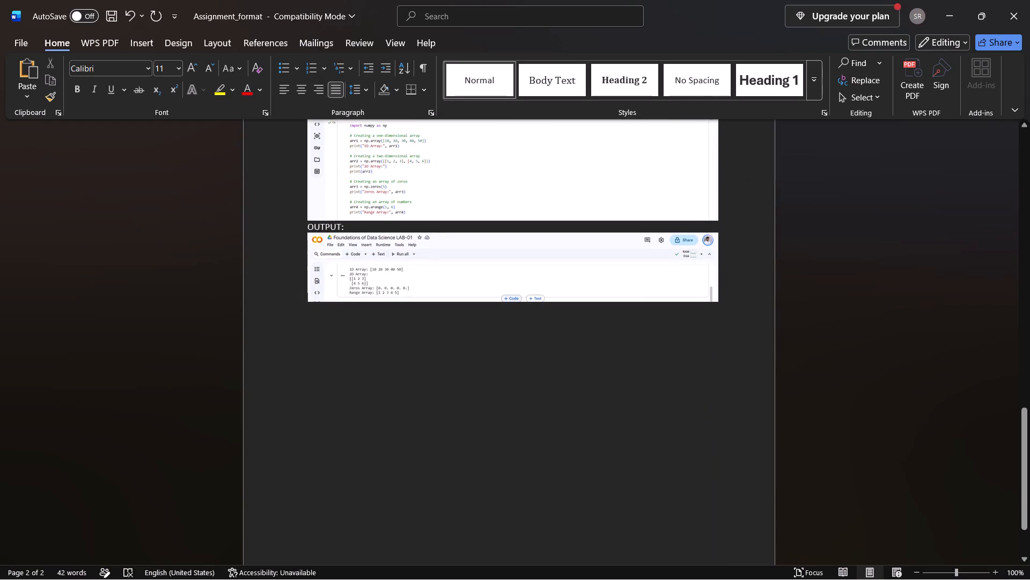
{"action": "key", "text": "Return"}
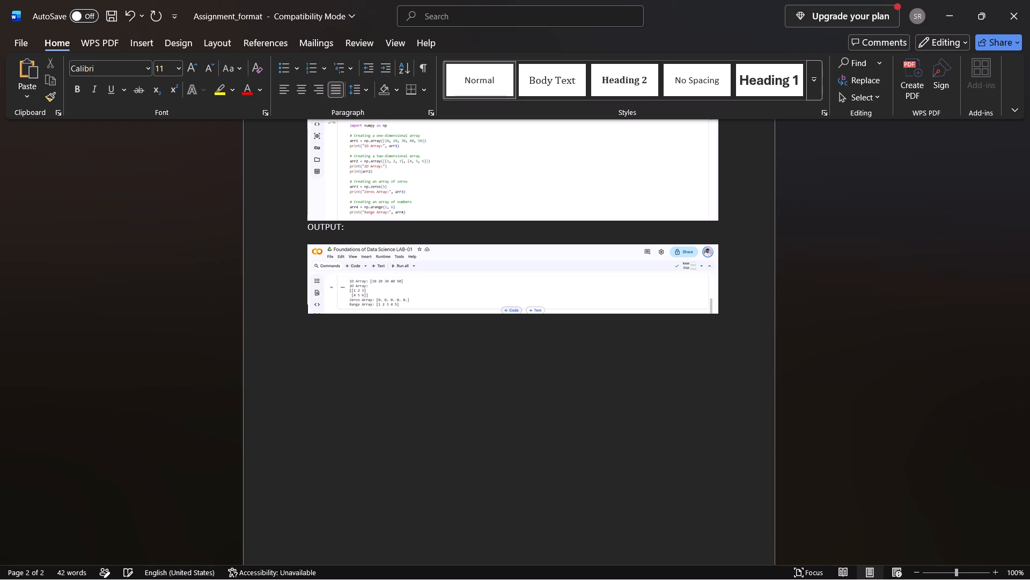
{"action": "key", "text": "BackSpace"}
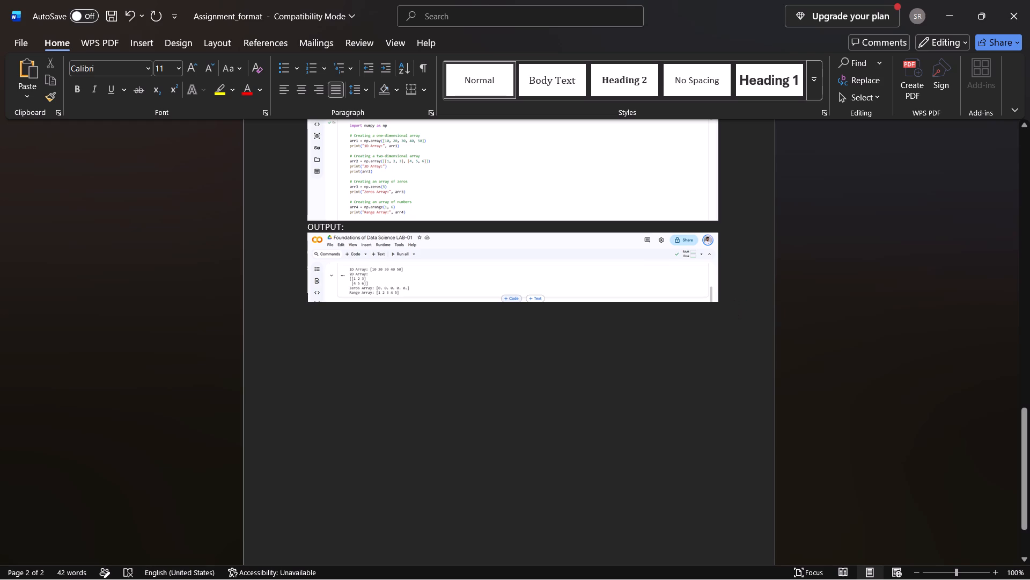
{"action": "left_click", "coordinate": [730, 301]}
{"action": "key", "text": "Return"}
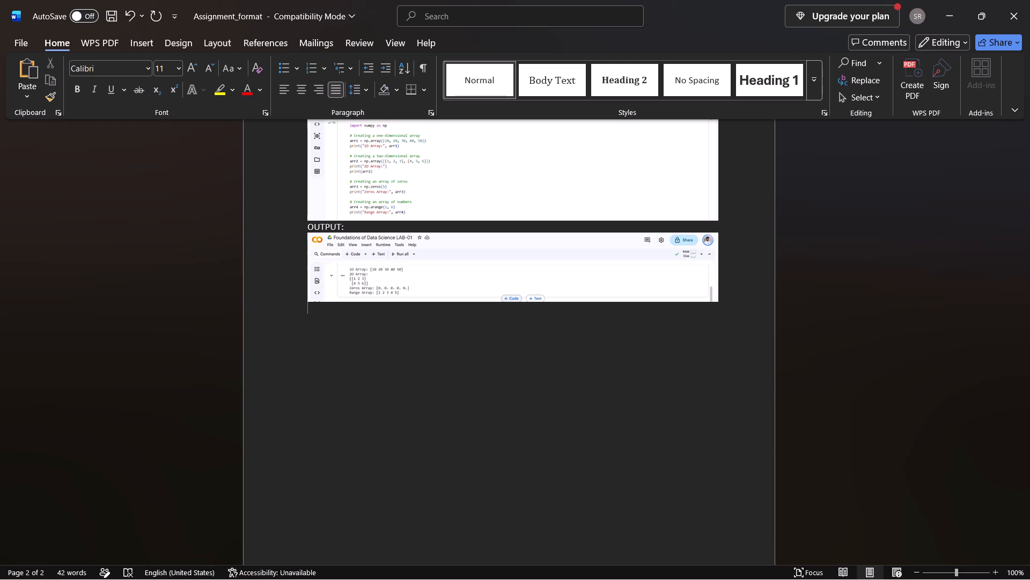
{"action": "key", "text": "Return"}
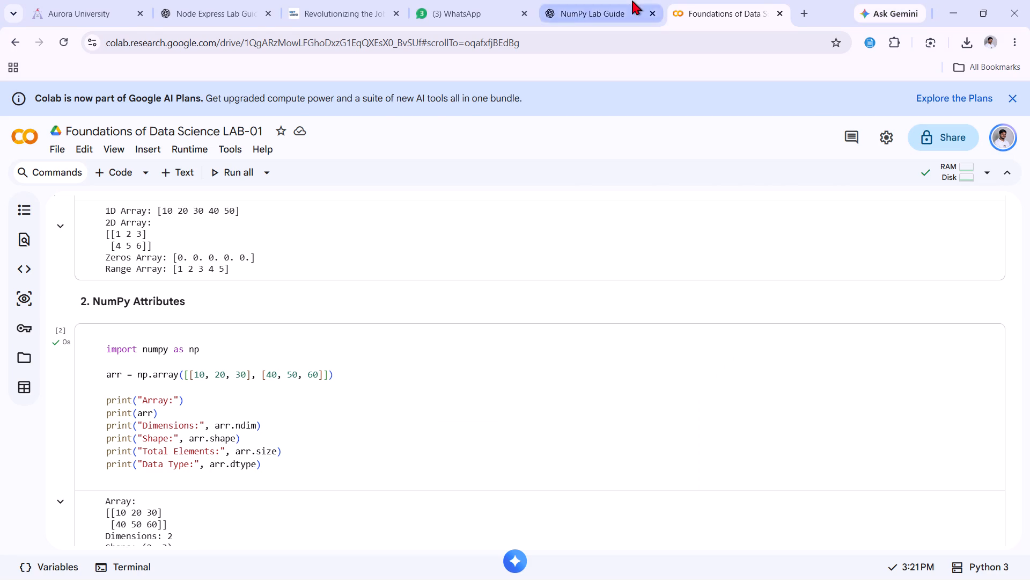
{"action": "left_click", "coordinate": [632, 0]}
{"action": "scroll", "coordinate": [542, 127], "scroll_direction": "up", "scroll_amount": 1}
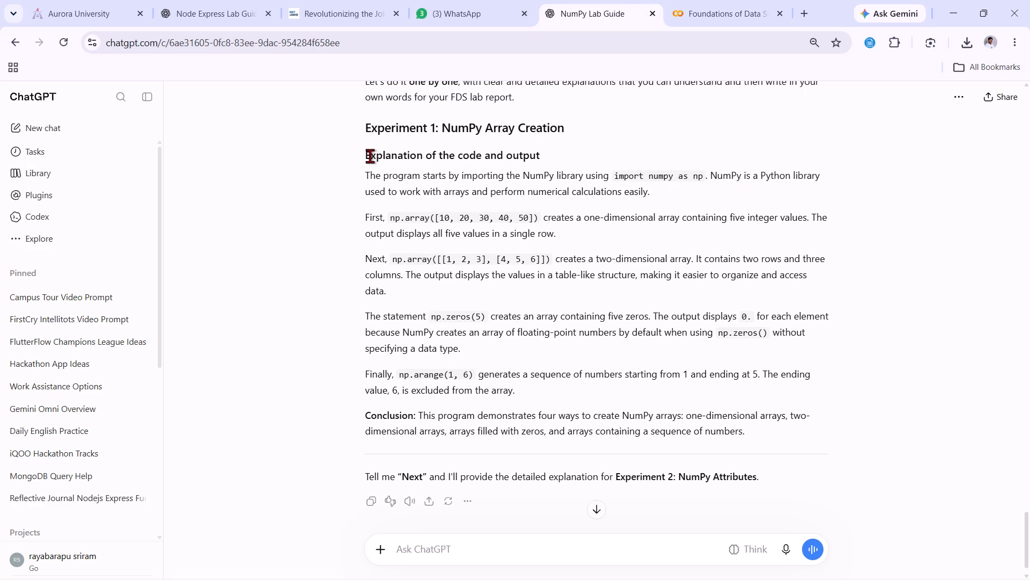
{"action": "left_click_drag", "start_coordinate": [365, 153], "coordinate": [558, 150]}
{"action": "key", "text": "ctrl+c"}
{"action": "key", "text": "ctrl+c"}
{"action": "key", "text": "ctrl+c"}
{"action": "key", "text": "ctrl+c"}
{"action": "key", "text": "ctrl+c"}
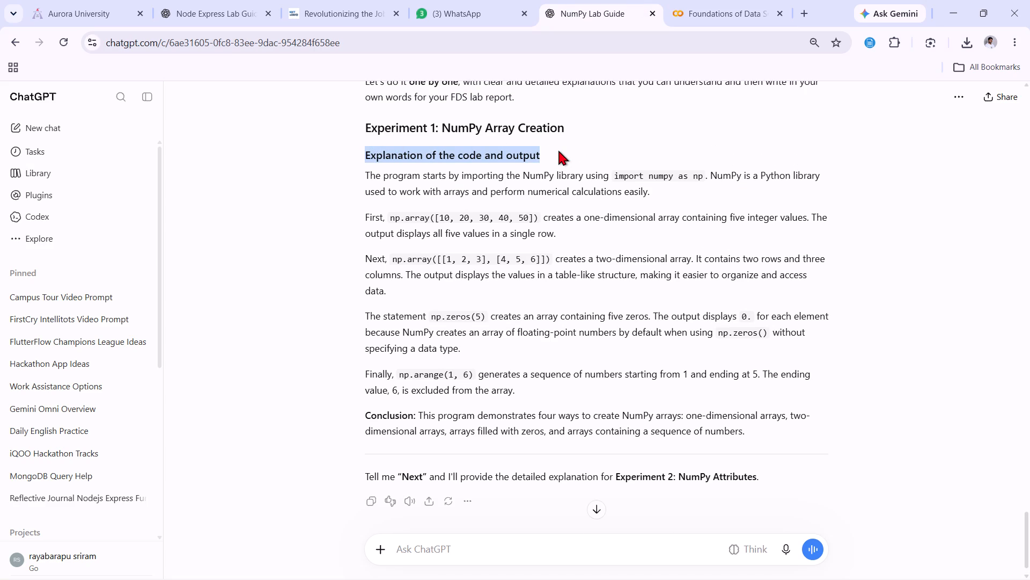
{"action": "left_click", "coordinate": [715, 1]}
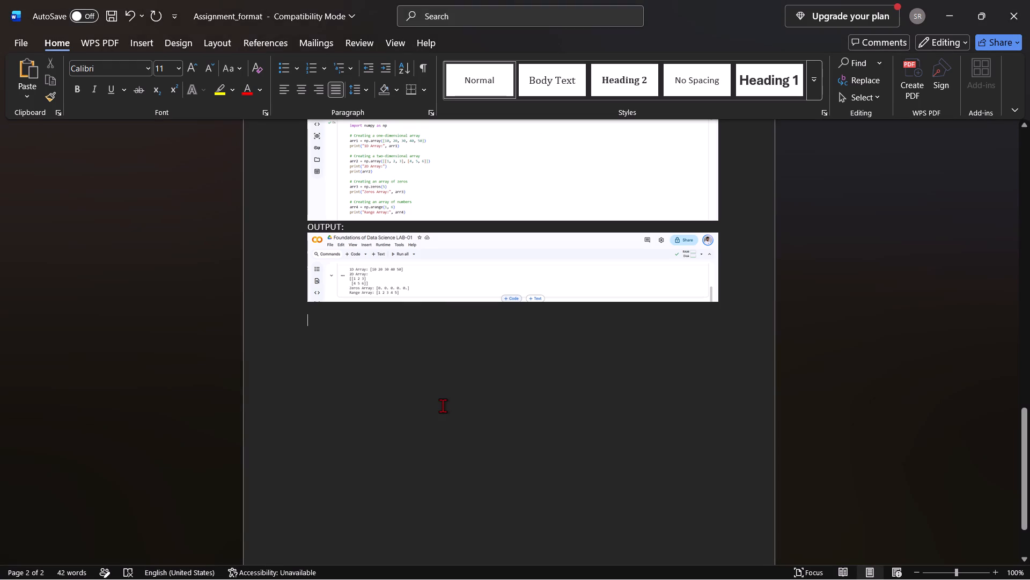
{"action": "key", "text": "ctrl+v"}
{"action": "key", "text": "Return"}
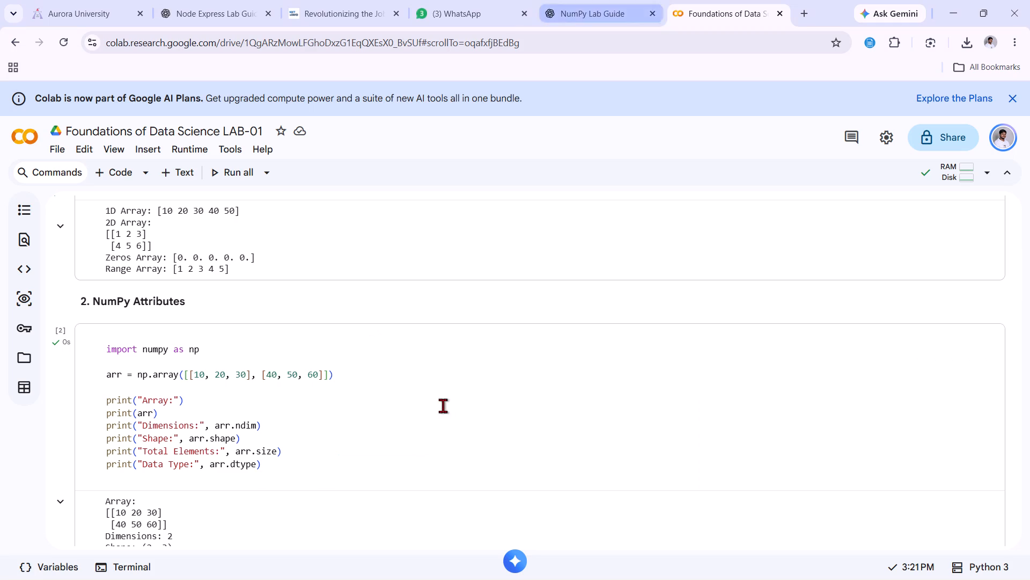
Copy ChatGPT's Experiment 1 explanation paragraphs, from "The program starts" through the Conclusion, and paste them under the explanation heading in Word.
{"action": "left_click", "coordinate": [553, 0]}
{"action": "left_click", "coordinate": [388, 165]}
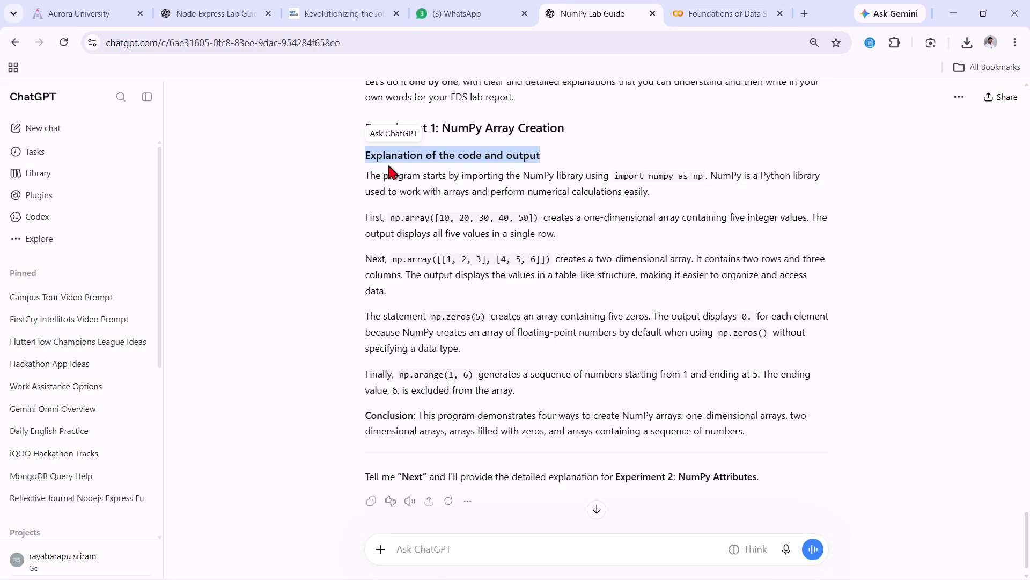
{"action": "left_click_drag", "start_coordinate": [367, 170], "coordinate": [525, 267]}
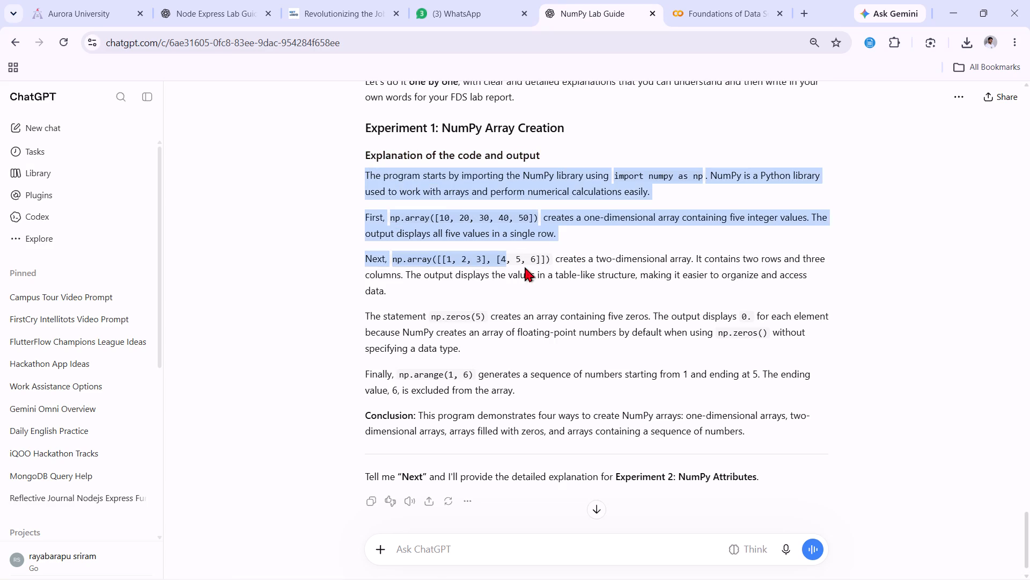
{"action": "left_click_drag", "start_coordinate": [525, 267], "coordinate": [750, 433]}
{"action": "scroll", "coordinate": [723, 430], "scroll_direction": "right", "scroll_amount": 1}
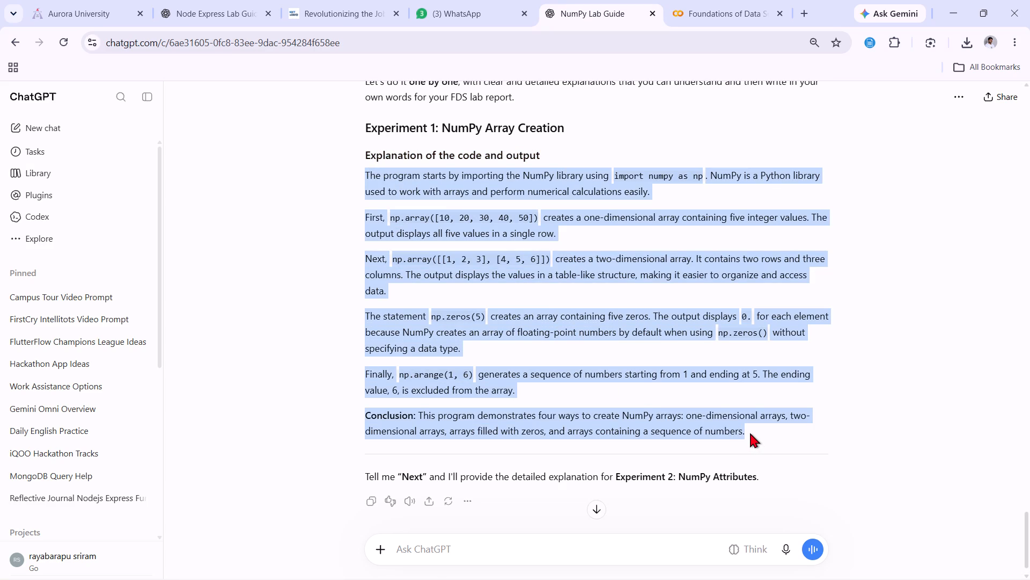
{"action": "key", "text": "ctrl+c"}
{"action": "key", "text": "ctrl+c"}
{"action": "key", "text": "ctrl+c"}
{"action": "key", "text": "ctrl+c"}
{"action": "key", "text": "ctrl+c"}
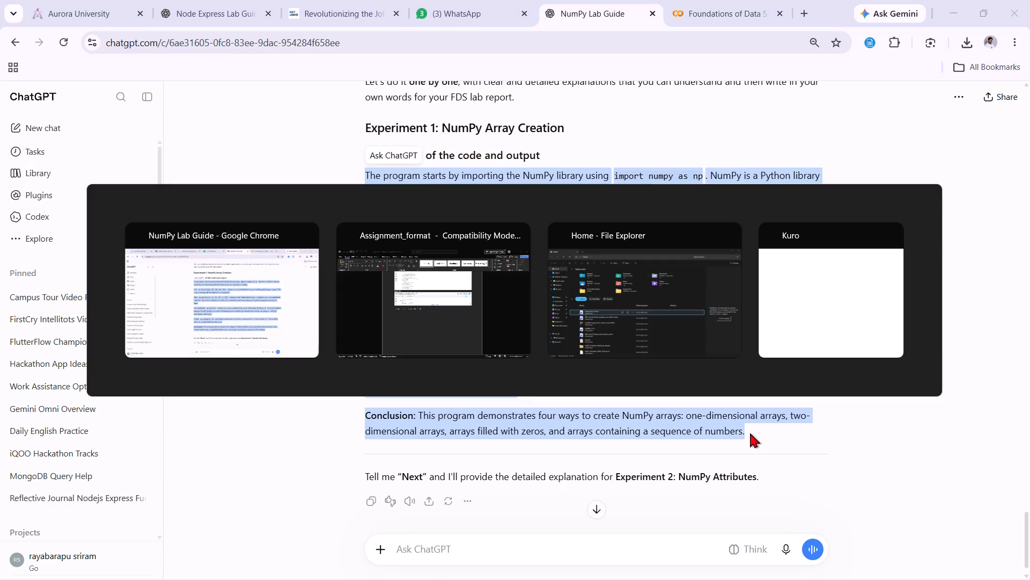
{"action": "key", "text": "ctrl+v"}
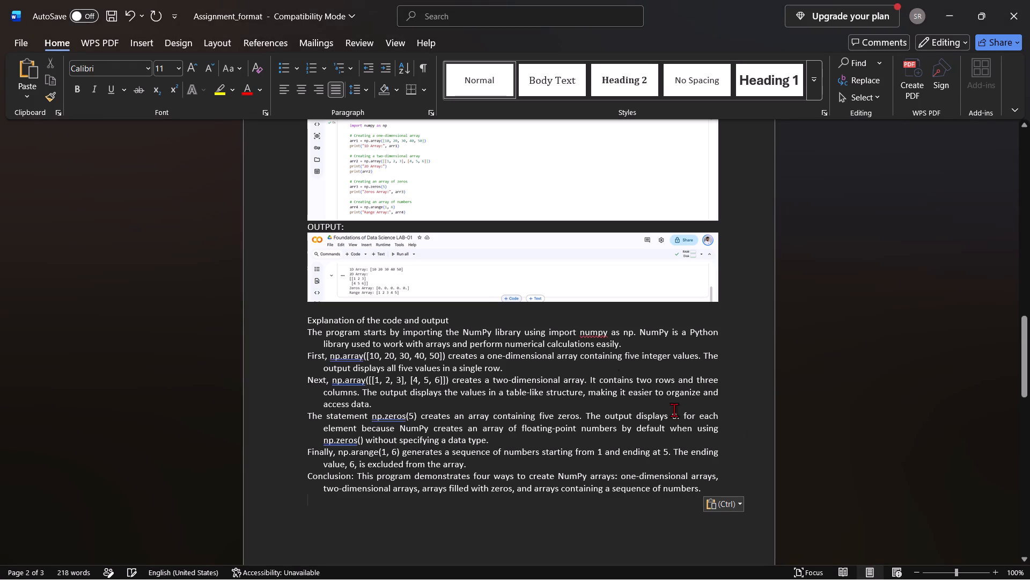
Make the "Explanation of the code and output" heading bold and add a colon at its end.
{"action": "left_click_drag", "start_coordinate": [458, 317], "coordinate": [348, 315]}
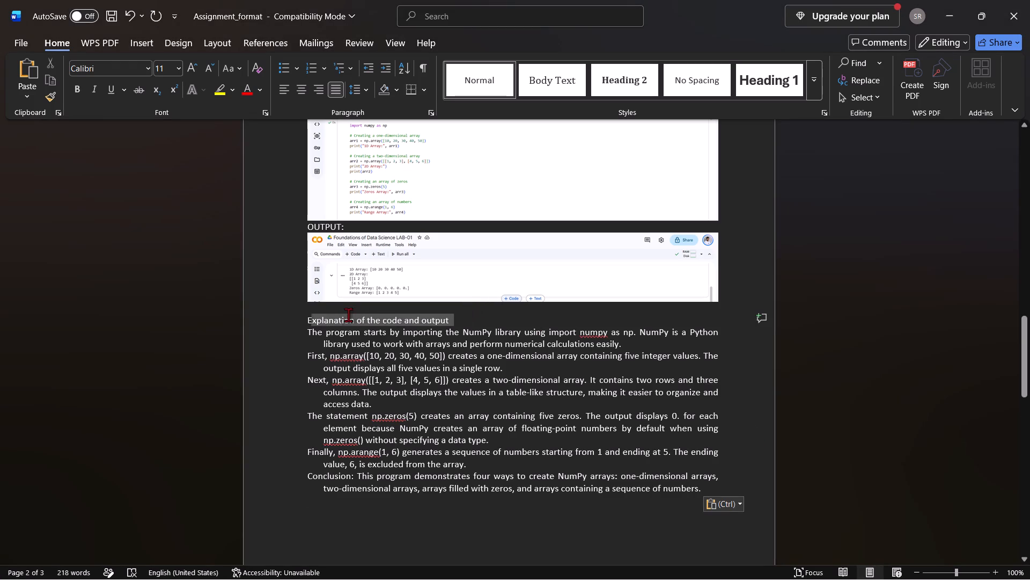
{"action": "left_click_drag", "start_coordinate": [348, 315], "coordinate": [308, 317]}
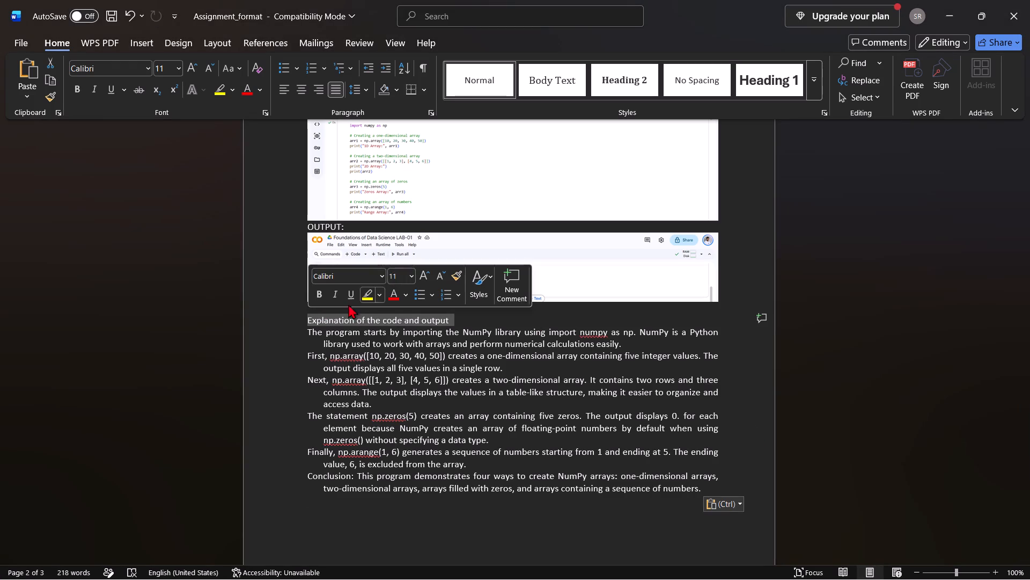
{"action": "left_click", "coordinate": [322, 296]}
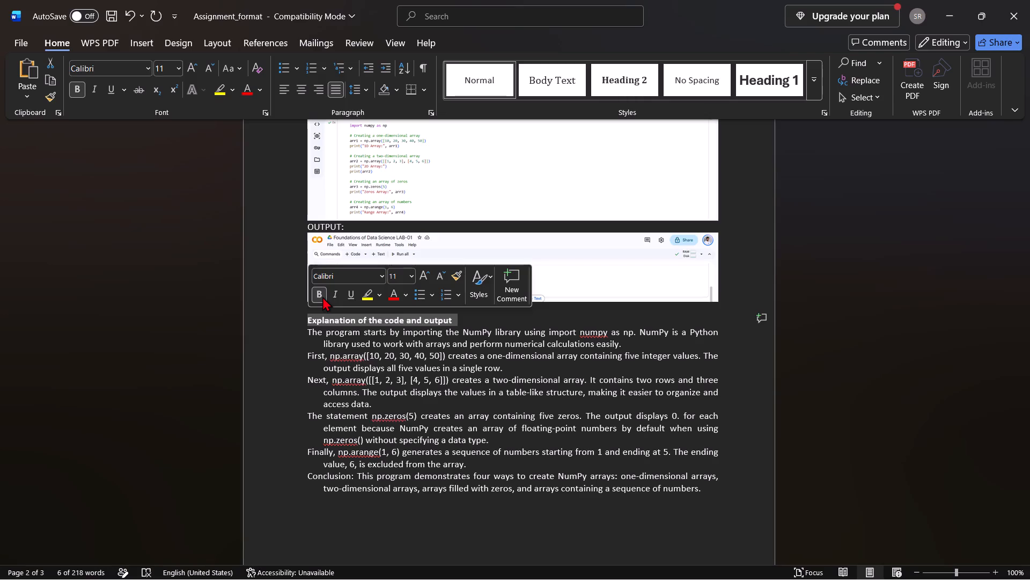
{"action": "left_click", "coordinate": [468, 318]}
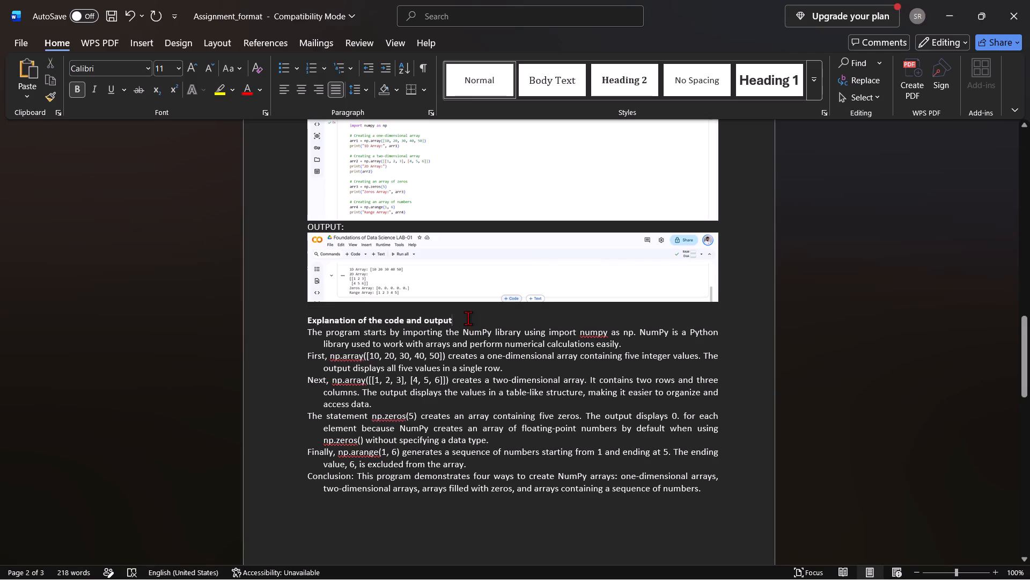
{"action": "key", "text": "shift+colon"}
Format the "1. NumPy Array Creation" heading as bold with font size 15.
{"action": "scroll", "coordinate": [468, 318], "scroll_direction": "down", "scroll_amount": 1}
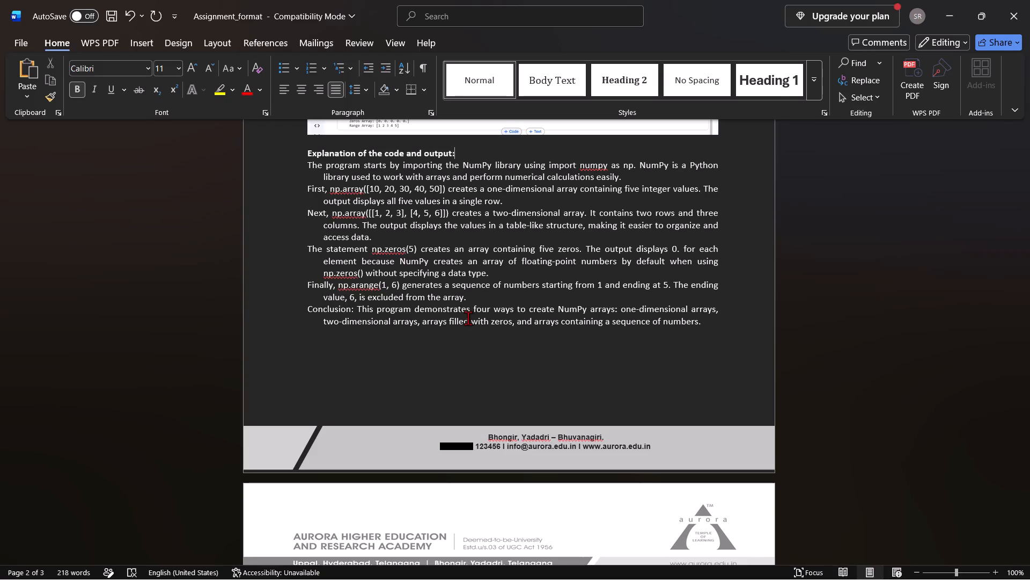
{"action": "scroll", "coordinate": [468, 318], "scroll_direction": "up", "scroll_amount": 1}
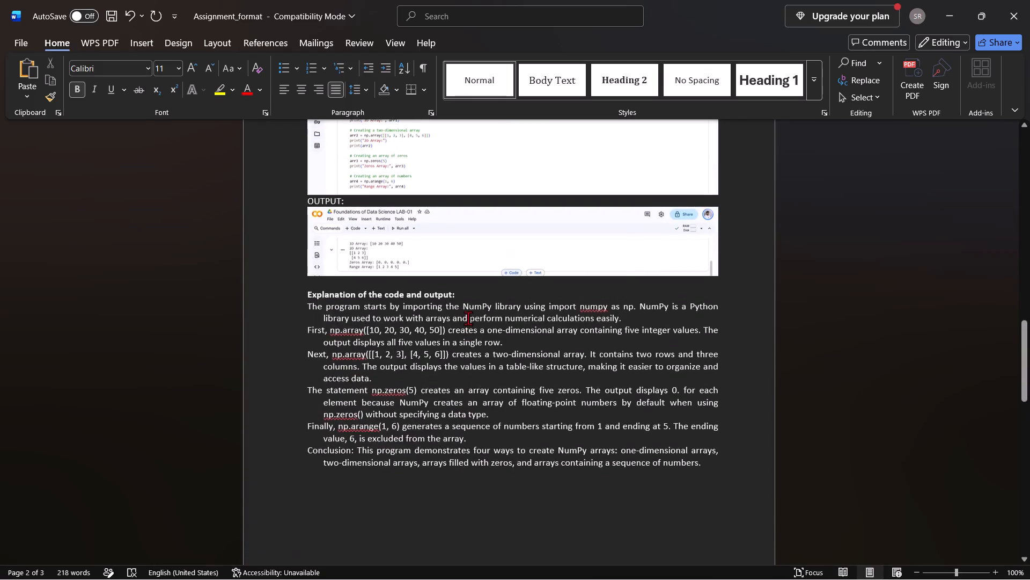
{"action": "scroll", "coordinate": [468, 318], "scroll_direction": "up", "scroll_amount": 1}
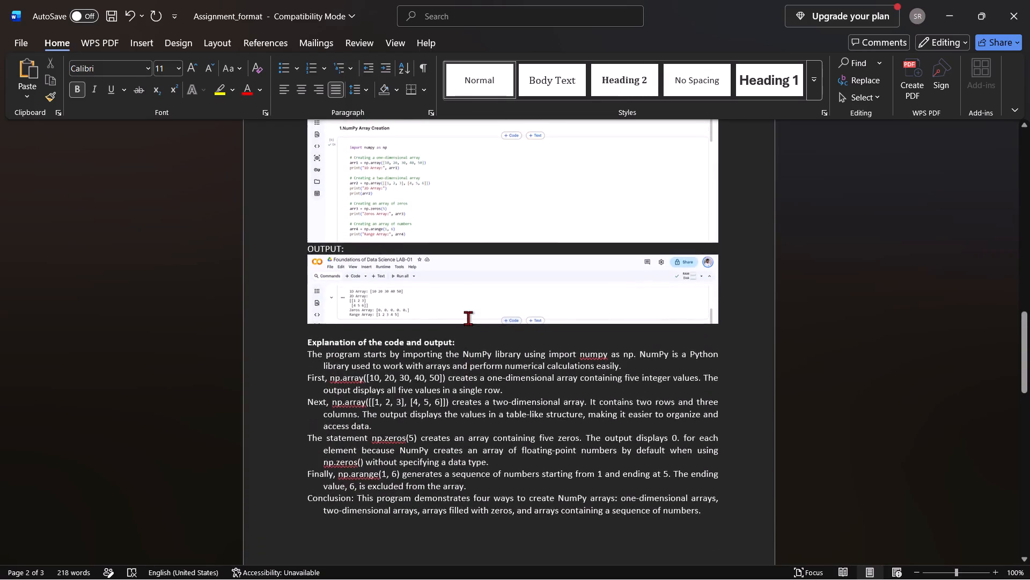
{"action": "scroll", "coordinate": [468, 318], "scroll_direction": "up", "scroll_amount": 1}
{"action": "scroll", "coordinate": [468, 318], "scroll_direction": "right", "scroll_amount": 1}
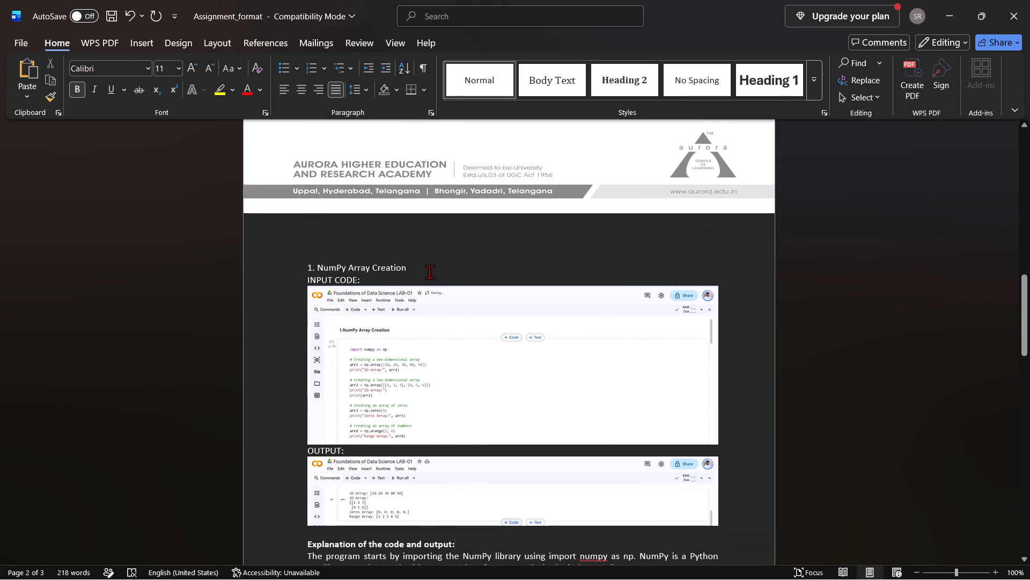
{"action": "left_click_drag", "start_coordinate": [417, 267], "coordinate": [307, 264]}
{"action": "left_click", "coordinate": [319, 245]}
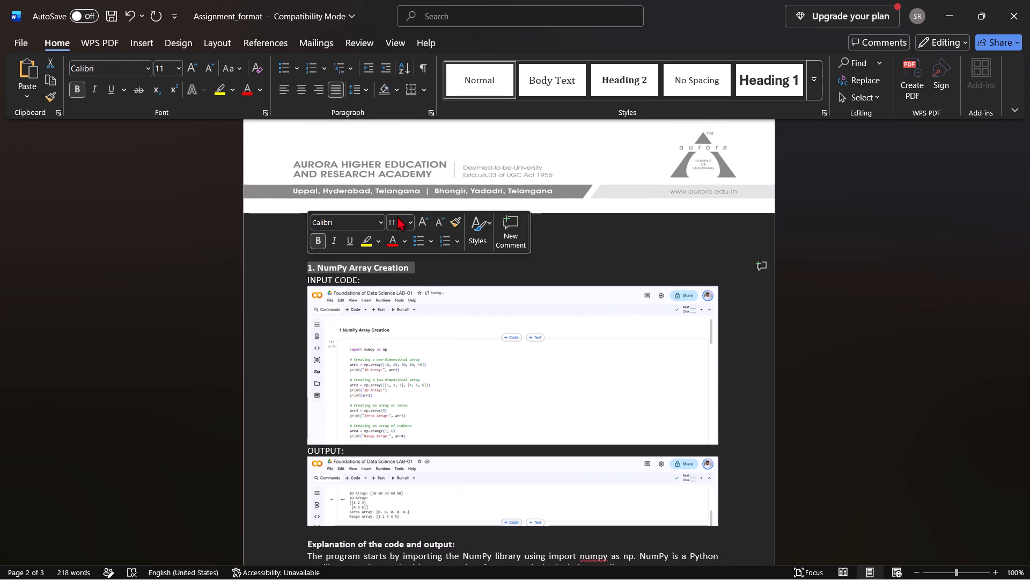
{"action": "left_click", "coordinate": [393, 218]}
{"action": "type", "text": "15"}
{"action": "key", "text": "Return"}
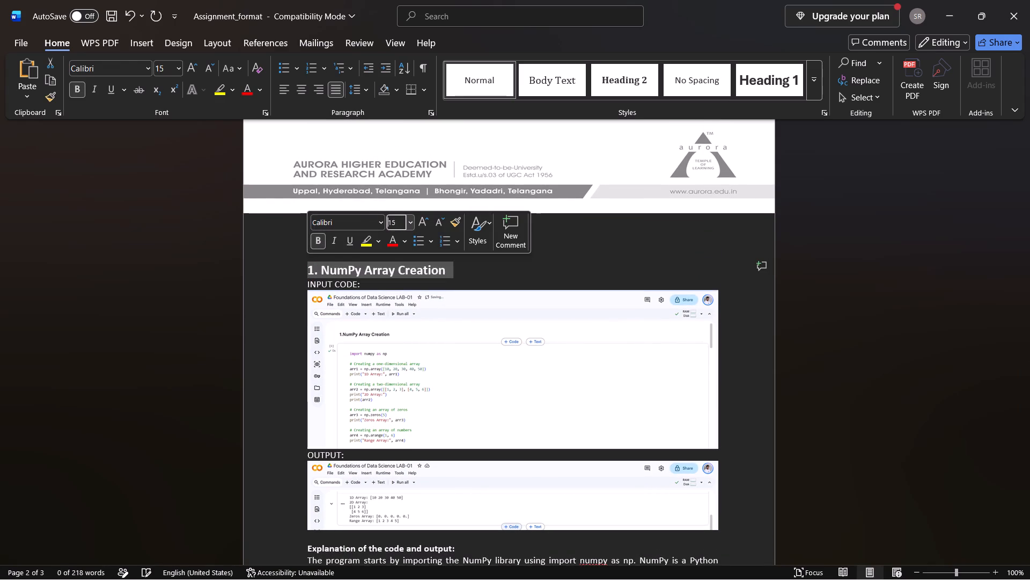
{"action": "left_click", "coordinate": [385, 273]}
Delete the extra blank lines above the "1. NumPy Array Creation" heading.
{"action": "left_click", "coordinate": [343, 256]}
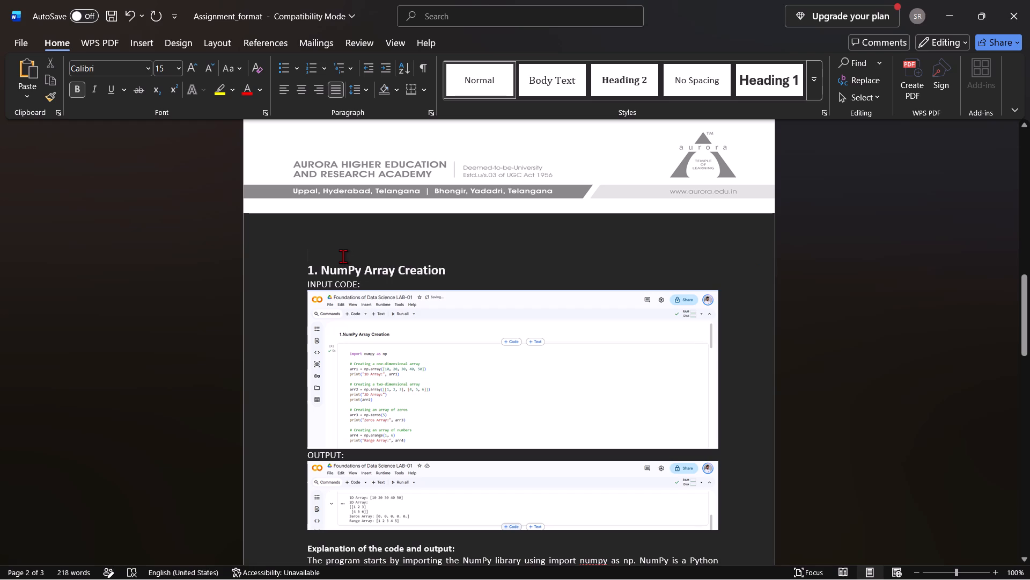
{"action": "key", "text": "BackSpace"}
{"action": "key", "text": "BackSpace"}
{"action": "key", "text": "BackSpace"}
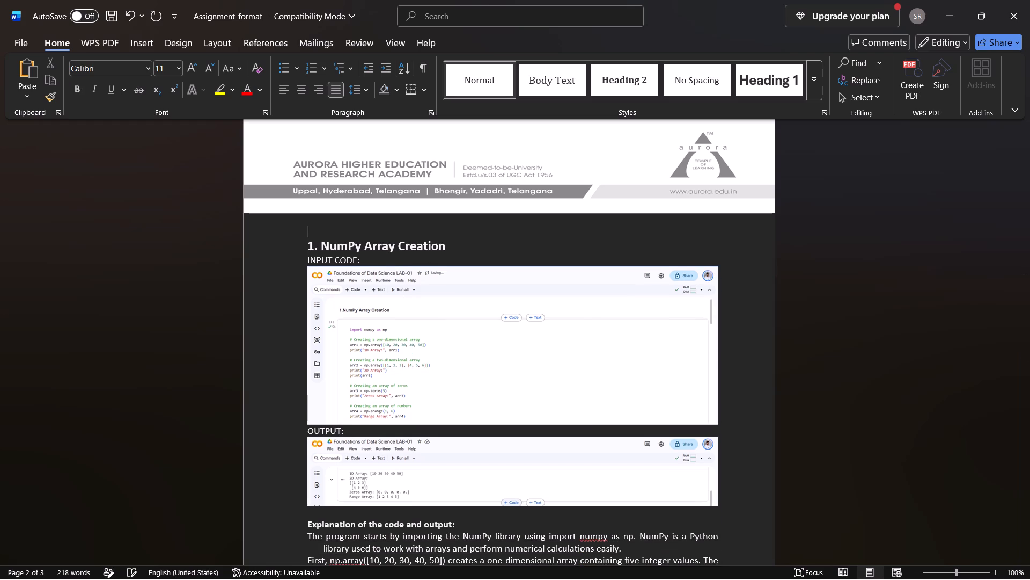
{"action": "key", "text": "BackSpace"}
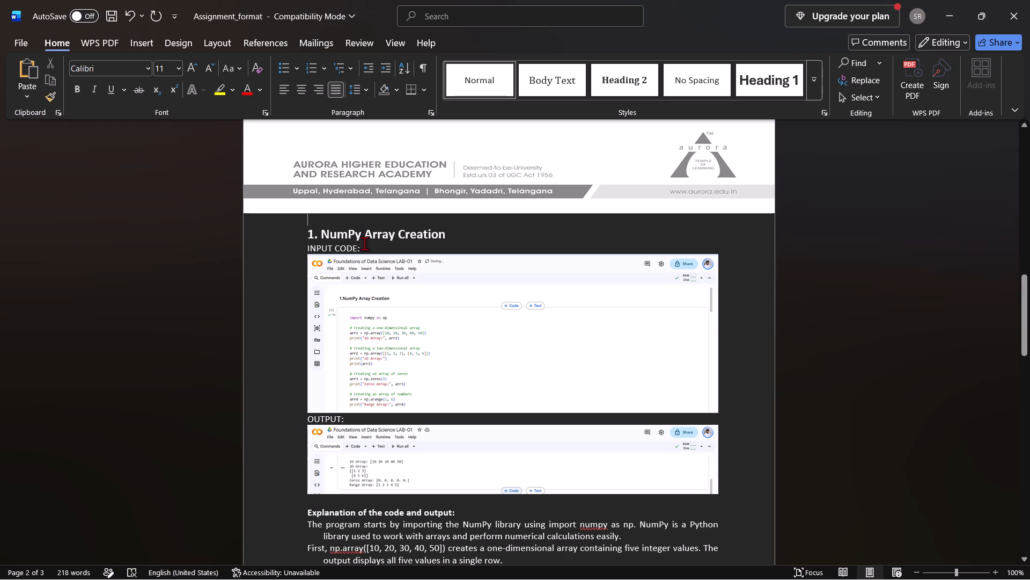
Make the "INPUT CODE:" label above the code screenshot bold.
{"action": "left_click_drag", "start_coordinate": [364, 243], "coordinate": [314, 243]}
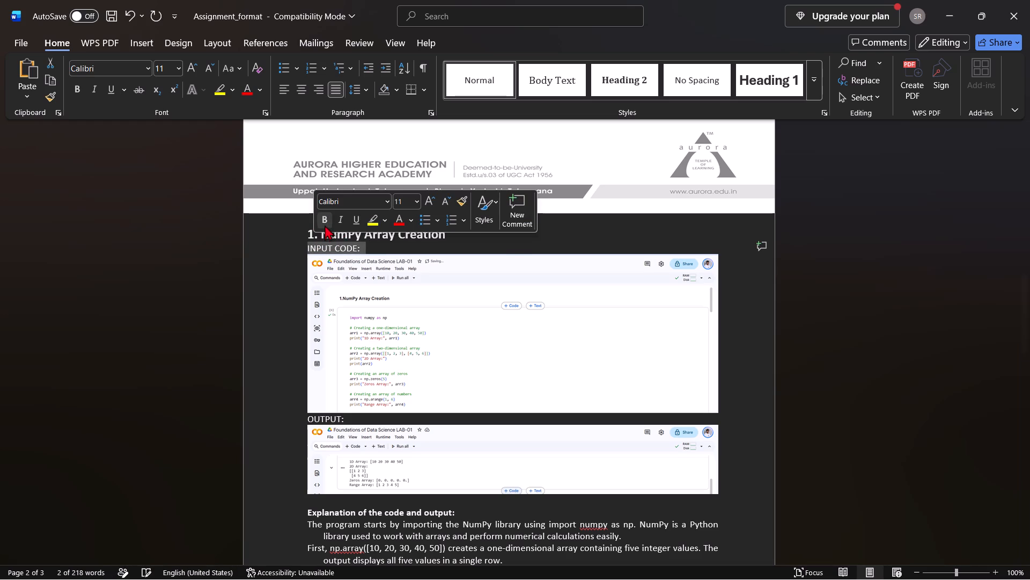
{"action": "left_click", "coordinate": [325, 218]}
{"action": "left_click", "coordinate": [364, 248]}
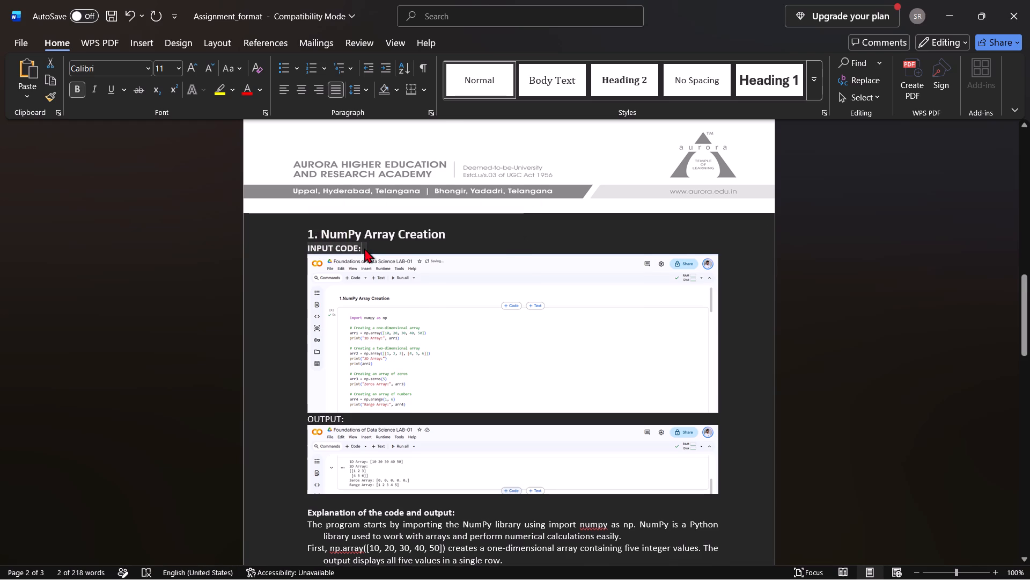
Make the "OUTPUT:" label above the output screenshot bold.
{"action": "scroll", "coordinate": [364, 248], "scroll_direction": "down", "scroll_amount": 1}
{"action": "left_click_drag", "start_coordinate": [350, 301], "coordinate": [296, 301]}
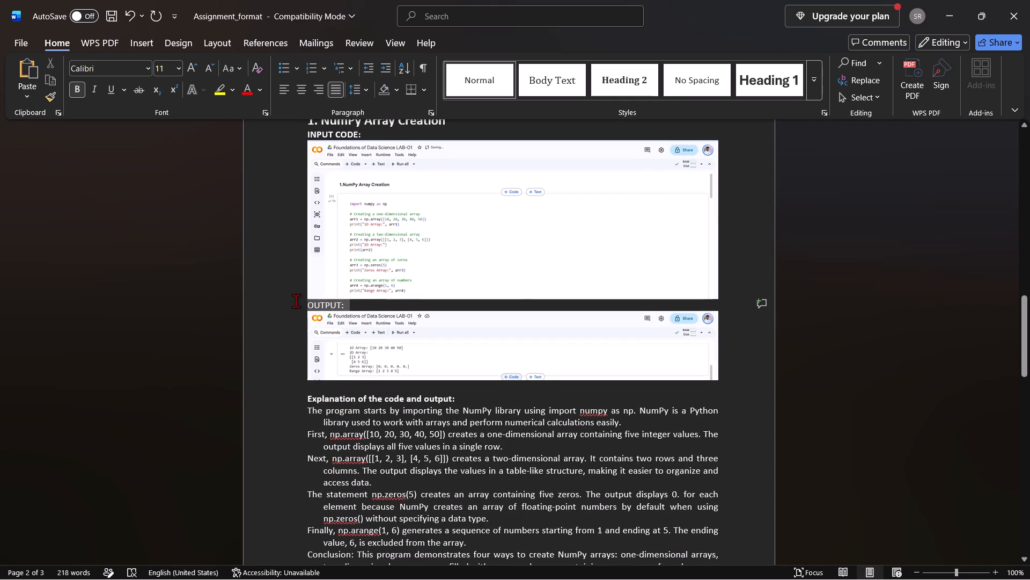
{"action": "left_click_drag", "start_coordinate": [296, 301], "coordinate": [296, 301]}
{"action": "left_click", "coordinate": [303, 280]}
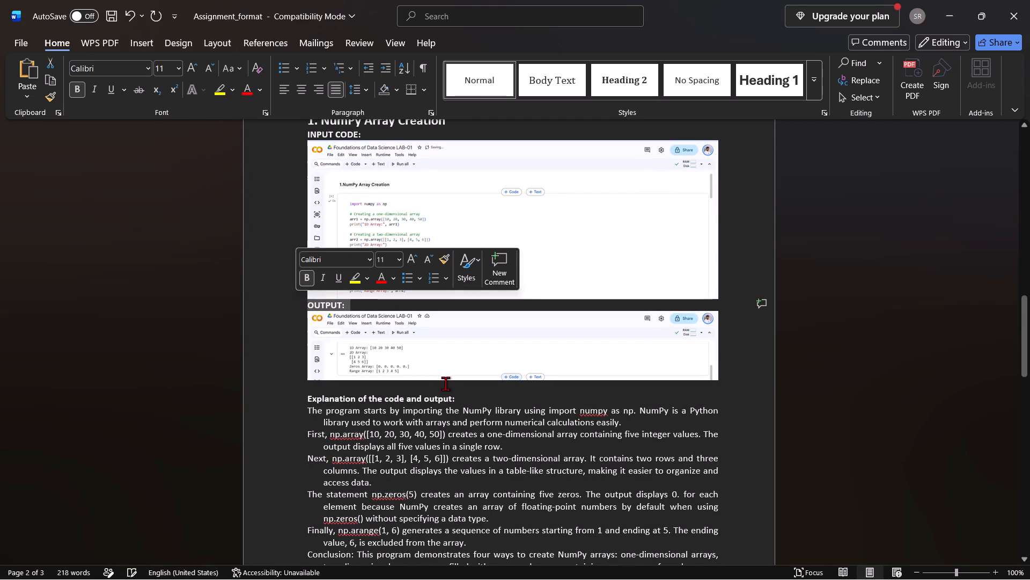
Set the font size of the "Explanation of the code and output:" heading to 15.
{"action": "left_click", "coordinate": [470, 396]}
{"action": "left_click_drag", "start_coordinate": [470, 396], "coordinate": [310, 400]}
{"action": "left_click", "coordinate": [392, 360]}
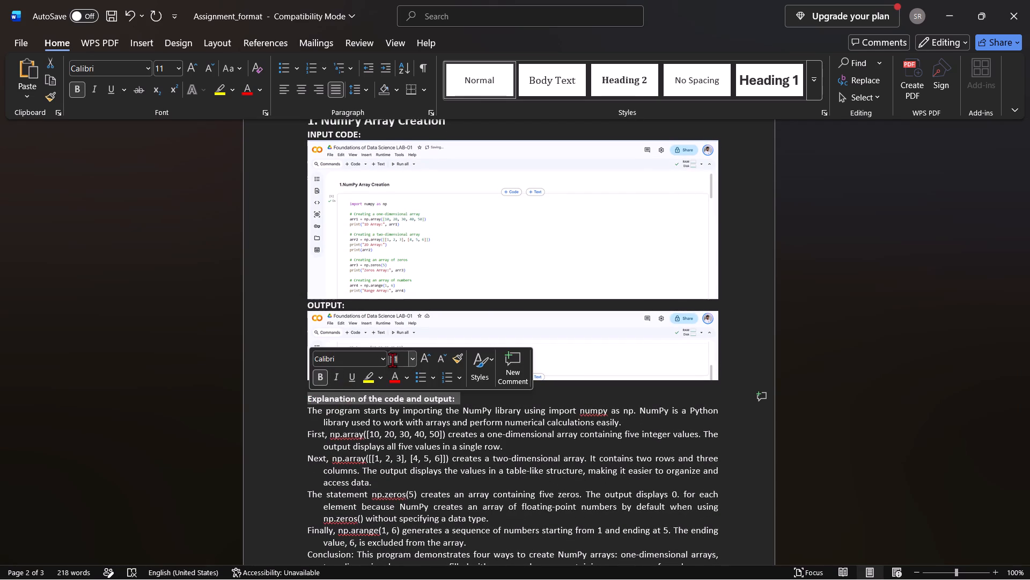
{"action": "type", "text": "15"}
{"action": "key", "text": "Return"}
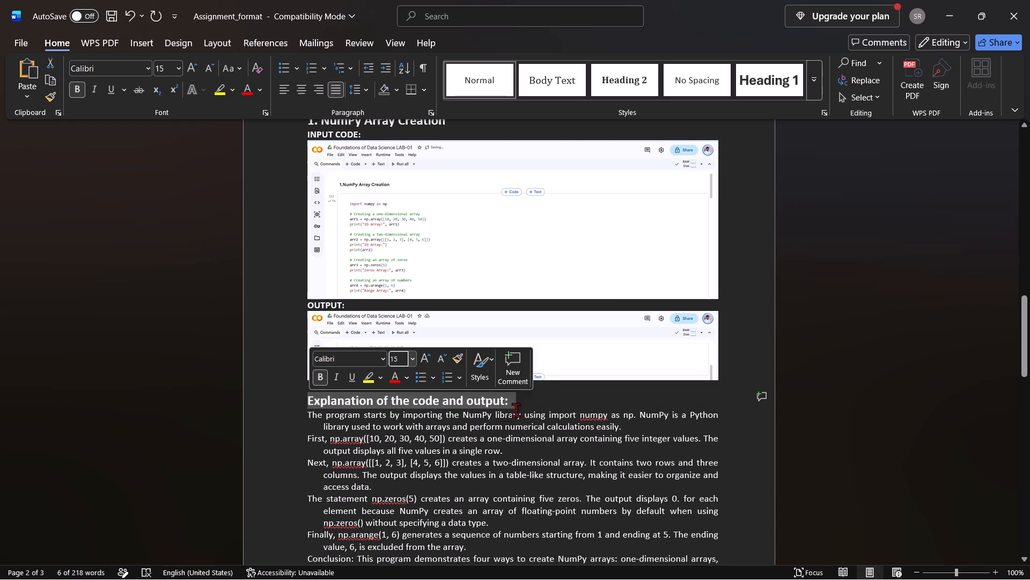
{"action": "left_click", "coordinate": [518, 408]}
Place the text cursor at the top of the empty third page and review the layout of the NumPy Array Creation section.
{"action": "scroll", "coordinate": [518, 408], "scroll_direction": "down", "scroll_amount": 1}
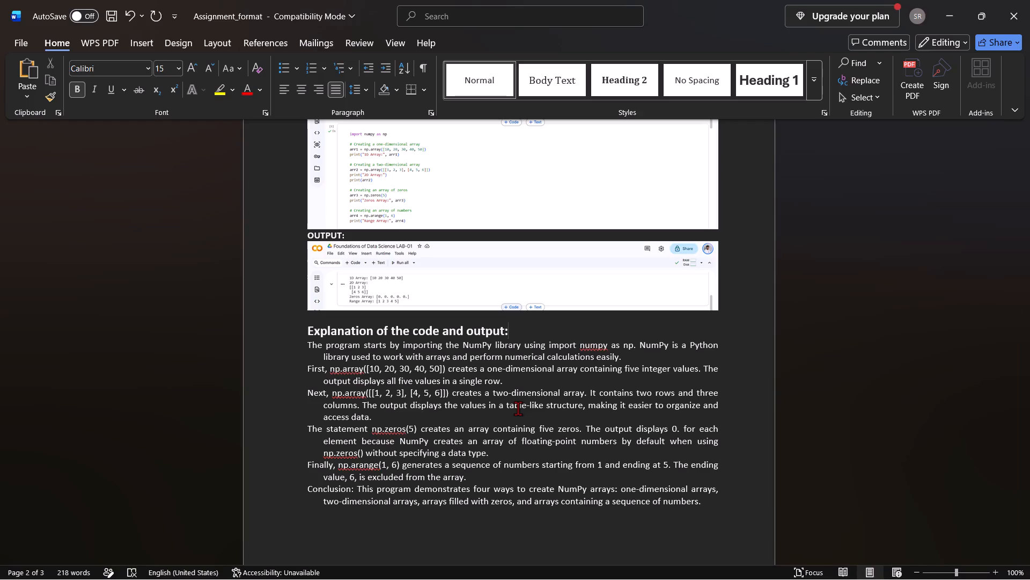
{"action": "scroll", "coordinate": [402, 429], "scroll_direction": "down", "scroll_amount": 2}
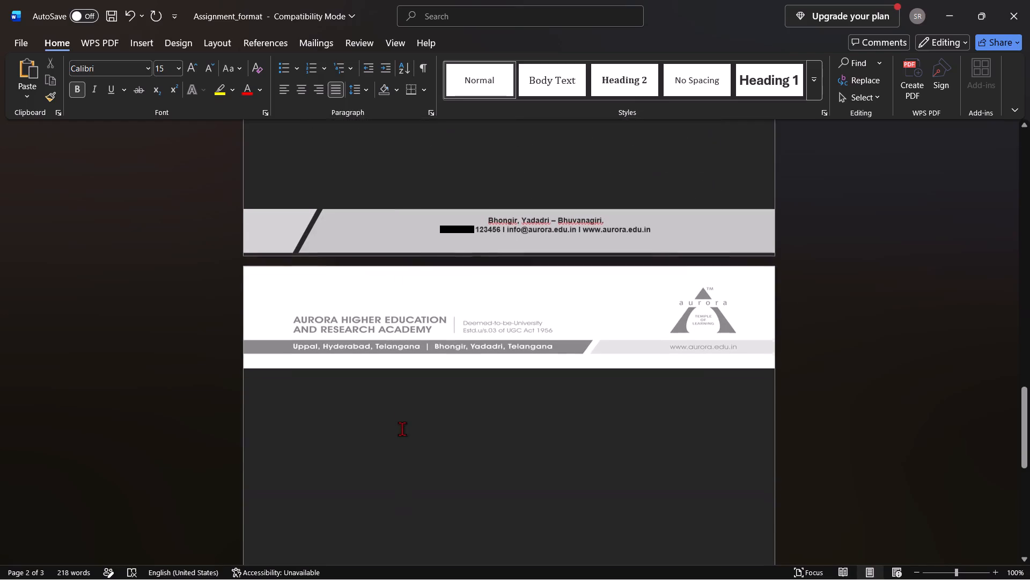
{"action": "left_click", "coordinate": [350, 420]}
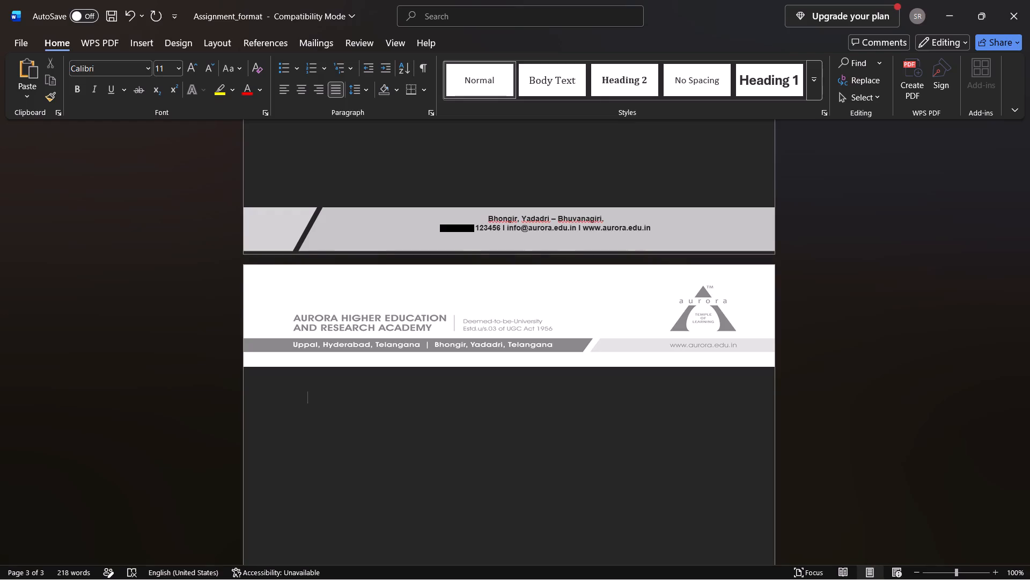
{"action": "scroll", "coordinate": [350, 420], "scroll_direction": "up", "scroll_amount": 1}
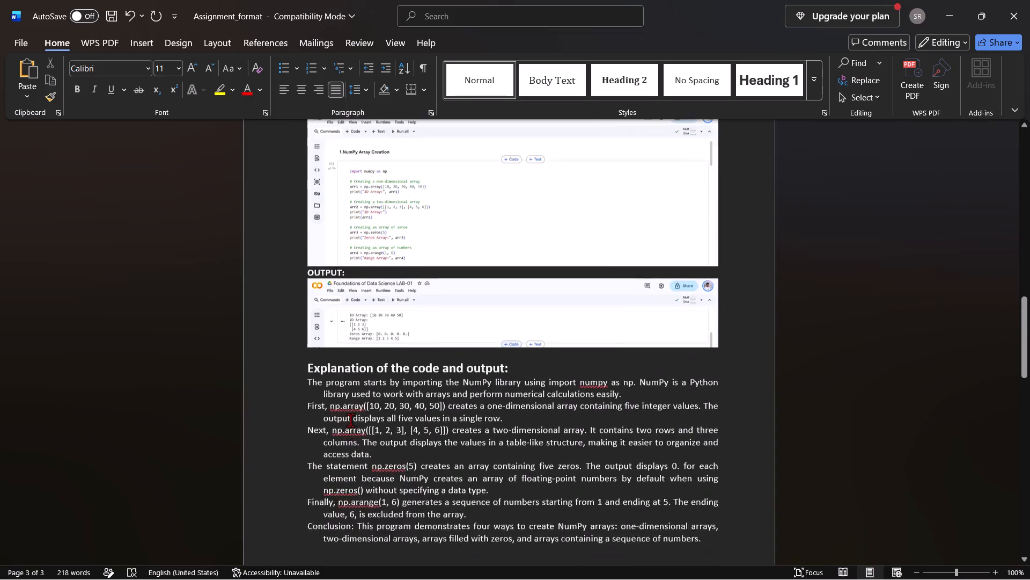
{"action": "scroll", "coordinate": [350, 420], "scroll_direction": "up", "scroll_amount": 3}
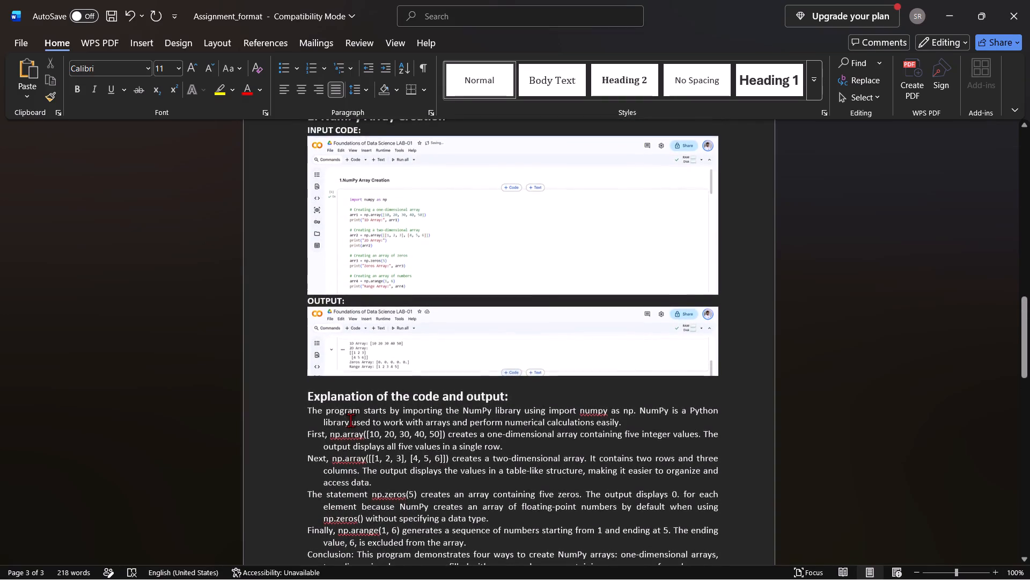
{"action": "scroll", "coordinate": [350, 420], "scroll_direction": "up", "scroll_amount": 2}
{"action": "scroll", "coordinate": [350, 420], "scroll_direction": "down", "scroll_amount": 2}
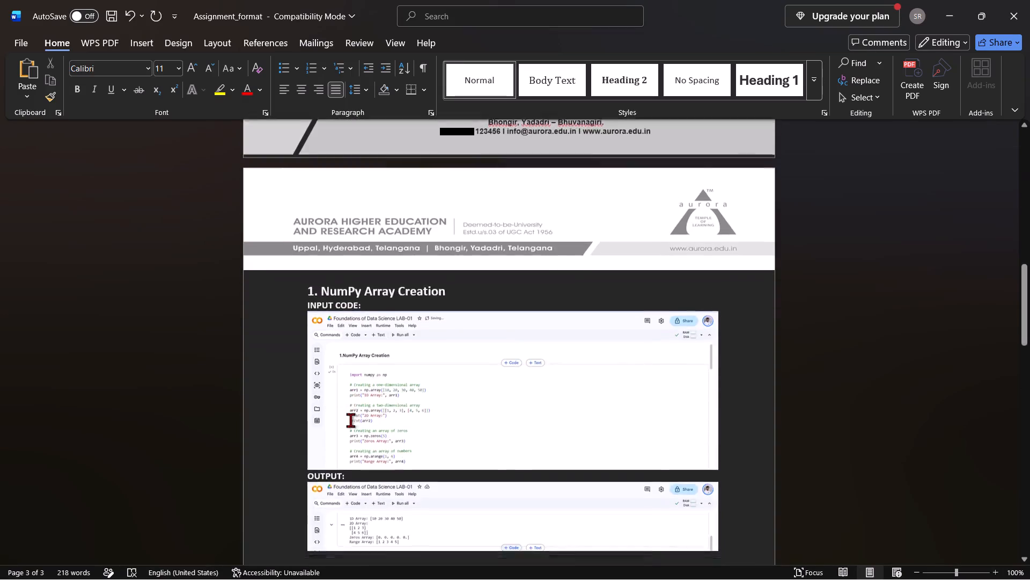
{"action": "scroll", "coordinate": [350, 420], "scroll_direction": "down", "scroll_amount": 3}
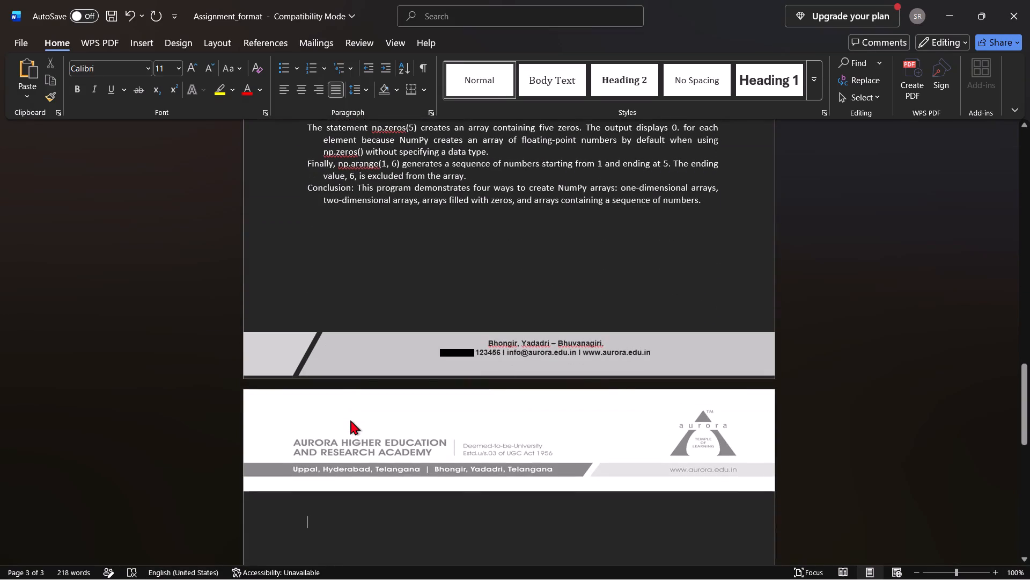
{"action": "scroll", "coordinate": [350, 420], "scroll_direction": "up", "scroll_amount": 1}
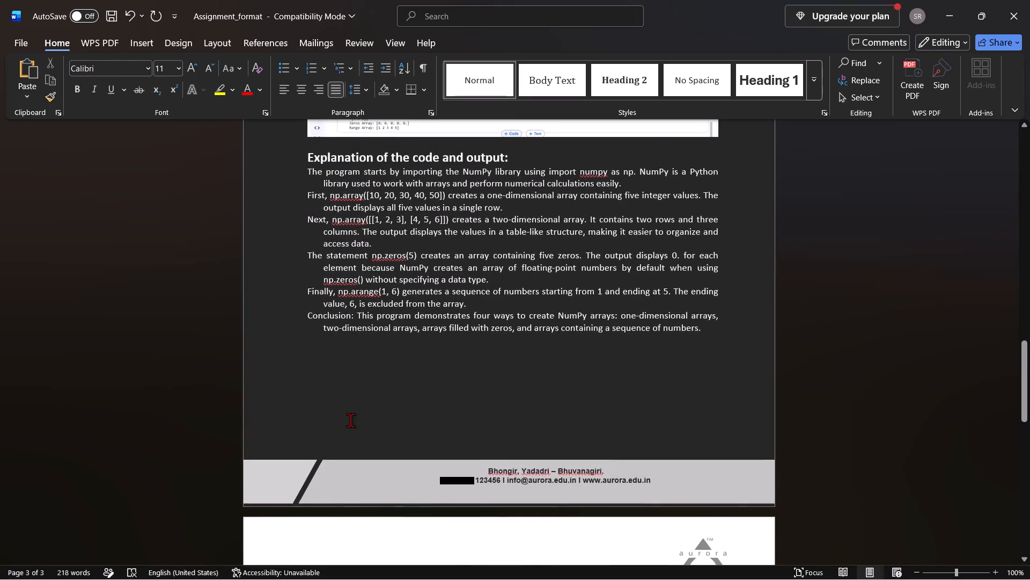
{"action": "scroll", "coordinate": [350, 420], "scroll_direction": "up", "scroll_amount": 2}
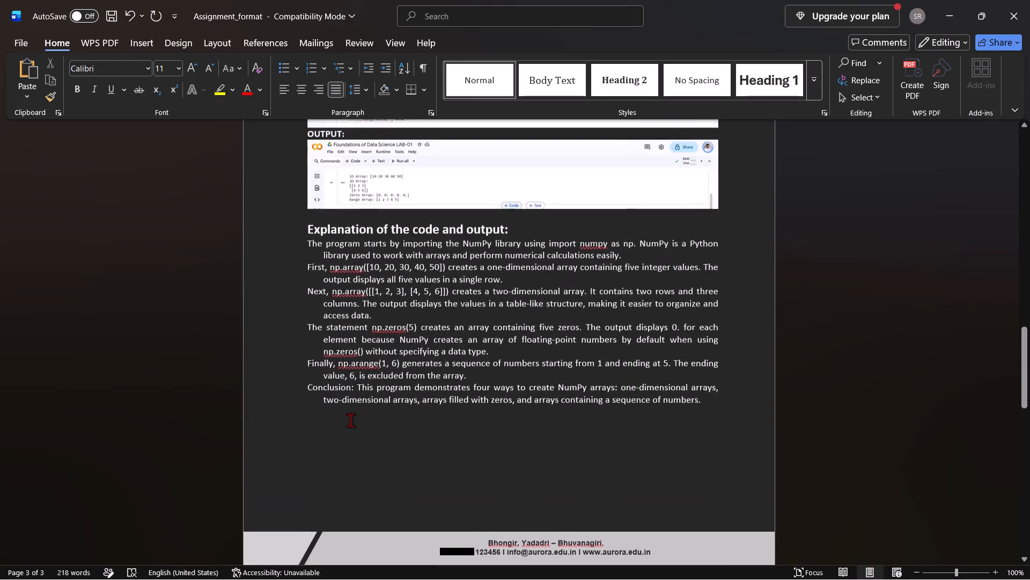
{"action": "scroll", "coordinate": [350, 420], "scroll_direction": "up", "scroll_amount": 1}
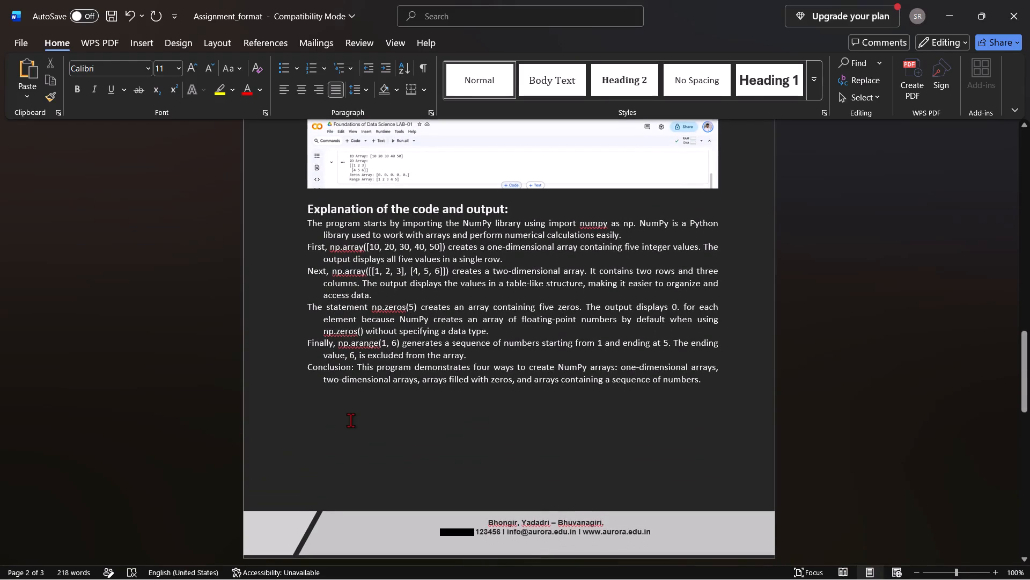
{"action": "scroll", "coordinate": [350, 420], "scroll_direction": "down", "scroll_amount": 2}
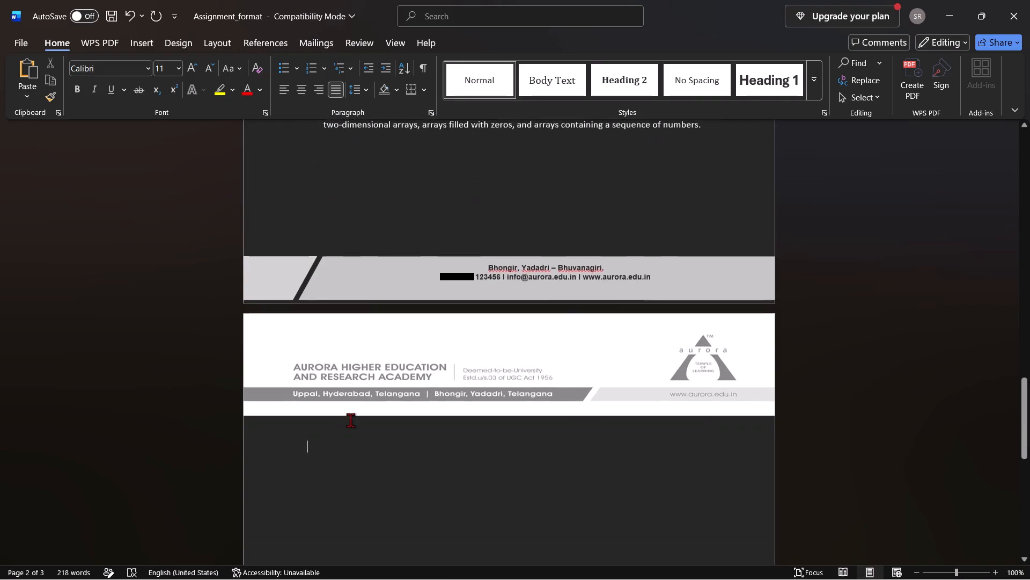
{"action": "type", "text": "2."}
{"action": "key", "text": "BackSpace"}
{"action": "key", "text": "BackSpace"}
{"action": "key", "text": "BackSpace"}
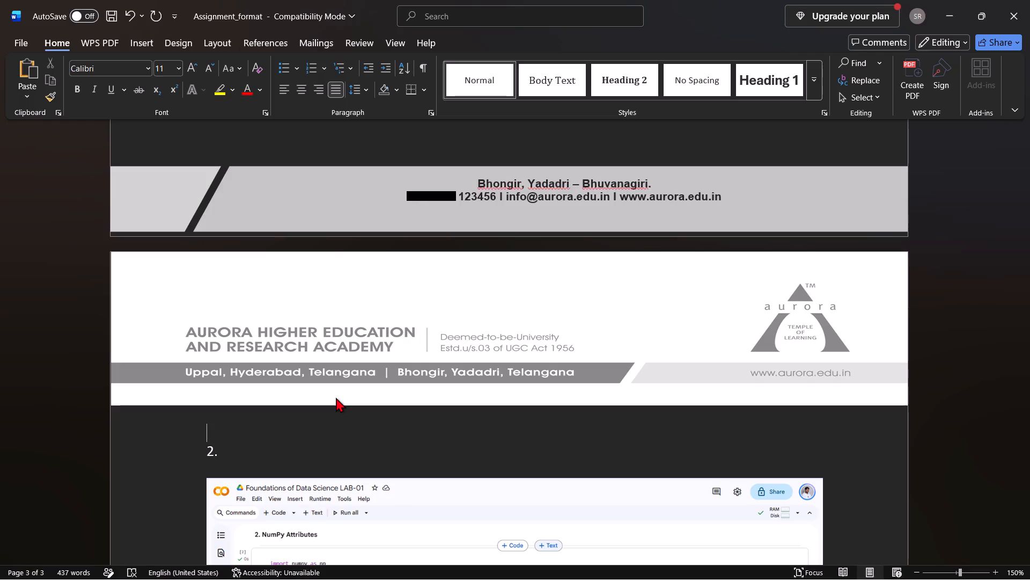
{"action": "left_click", "coordinate": [275, 448]}
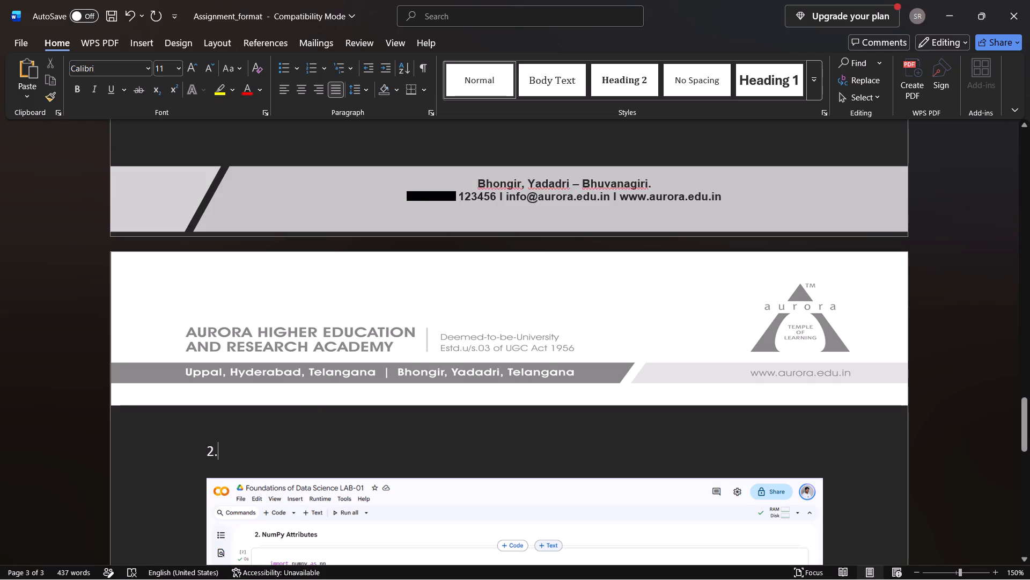
{"action": "key", "text": "ctrl+v"}
Format the "2. NumPy Attributes" heading as bold at 15 pt.
{"action": "scroll", "coordinate": [275, 448], "scroll_direction": "down", "scroll_amount": 1}
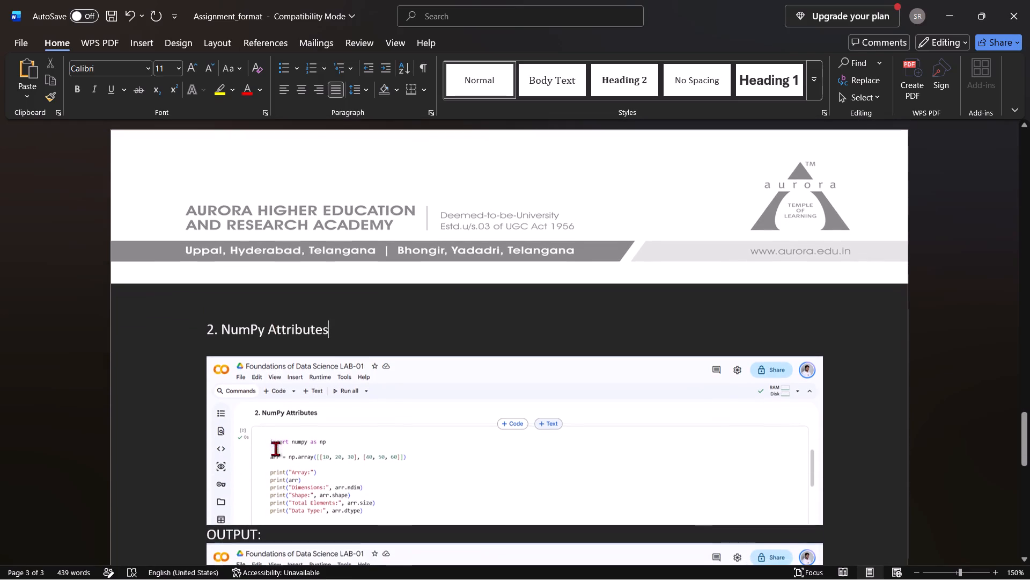
{"action": "left_click_drag", "start_coordinate": [329, 337], "coordinate": [198, 321]}
{"action": "left_click", "coordinate": [213, 294]}
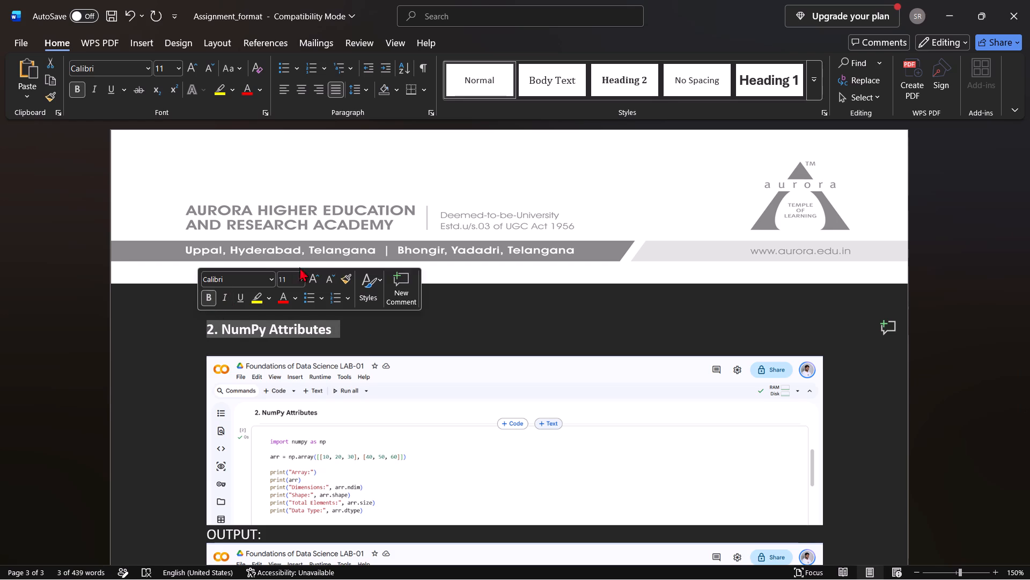
{"action": "left_click", "coordinate": [281, 279]}
{"action": "type", "text": "15"}
{"action": "key", "text": "Return"}
{"action": "left_click", "coordinate": [398, 339]}
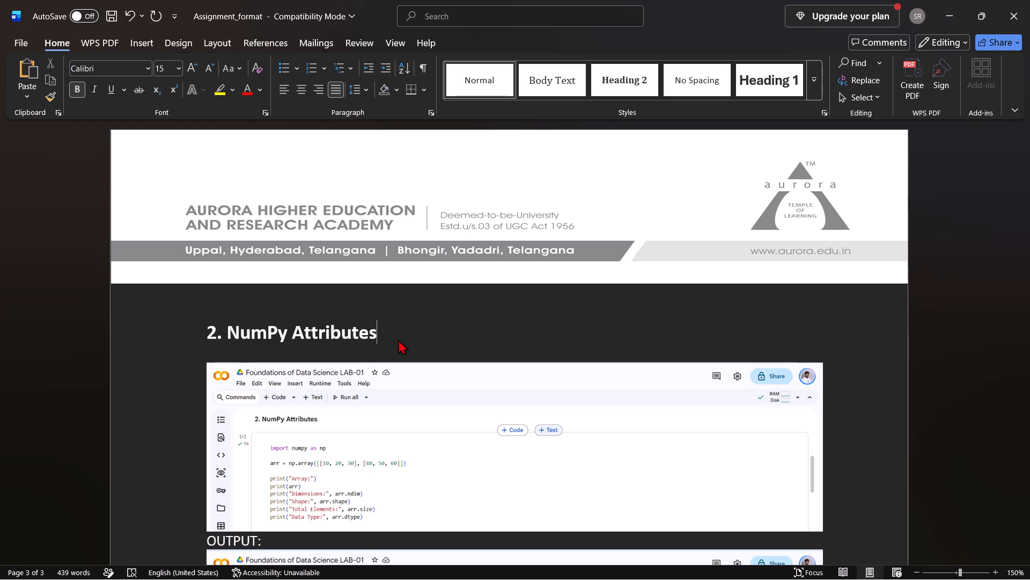
Add the label "INPUT CODE:" on the line between the "2. NumPy Attributes" heading and the code screenshot.
{"action": "key", "text": "Return"}
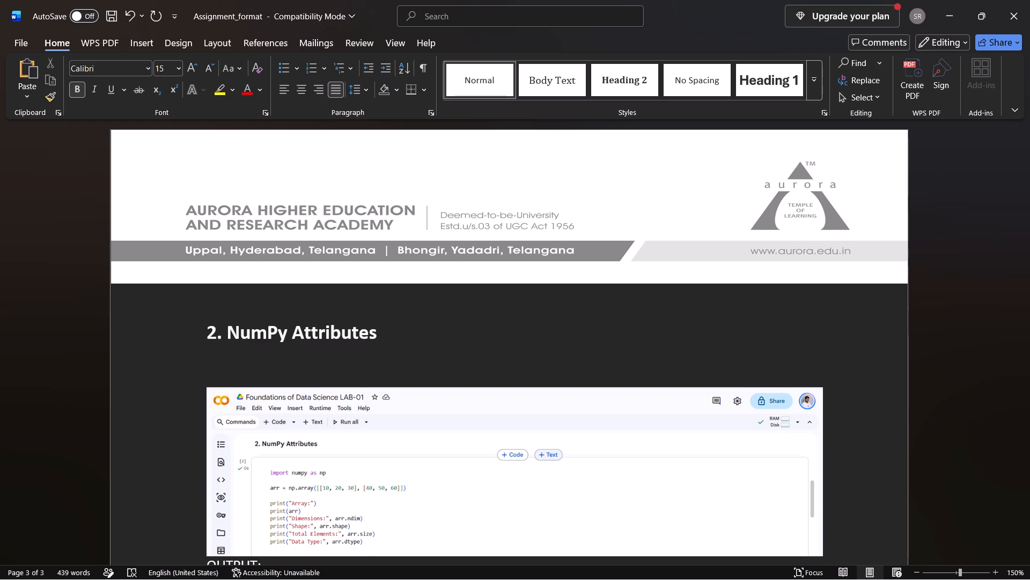
{"action": "key", "text": "Down"}
{"action": "key", "text": "backslash"}
{"action": "key", "text": "BackSpace"}
{"action": "key", "text": "BackSpace"}
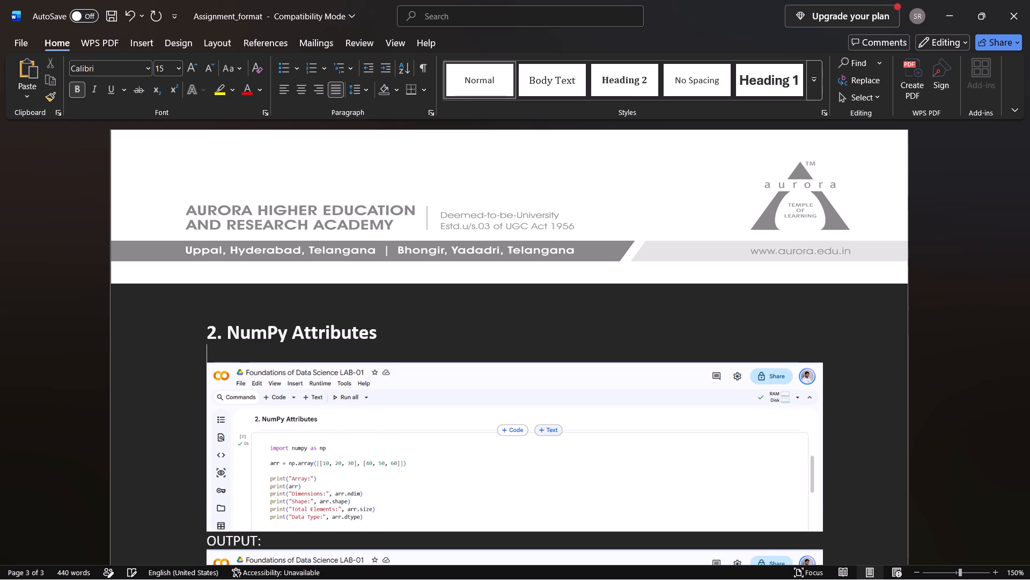
{"action": "type", "text": "INOUT"}
{"action": "key", "text": "BackSpace"}
{"action": "key", "text": "BackSpace"}
{"action": "key", "text": "BackSpace"}
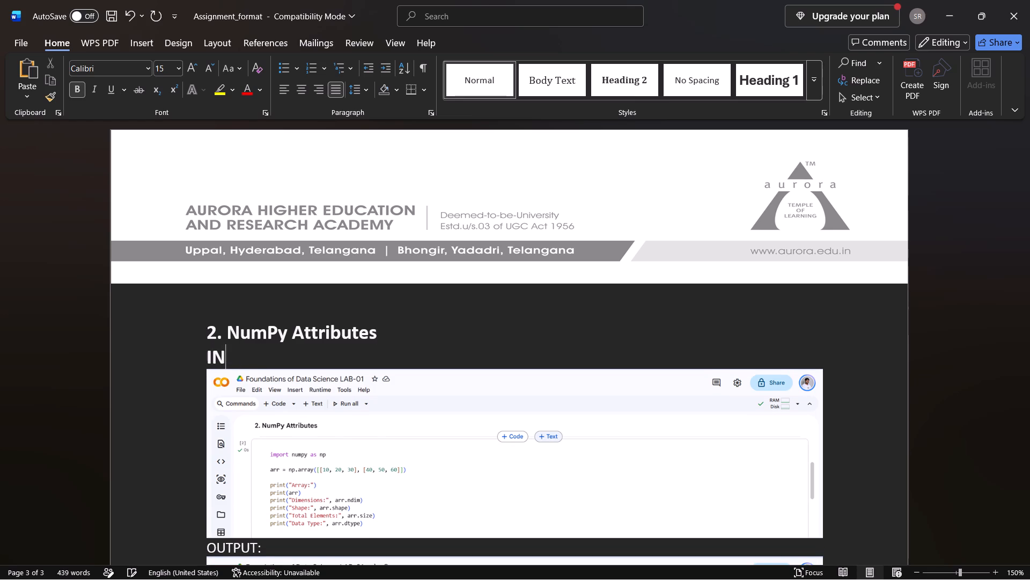
{"action": "type", "text": "PUT CODE"}
{"action": "key", "text": "shift+colon"}
Add six line breaks after the conclusion paragraph of the NumPy Attributes explanation.
{"action": "scroll", "coordinate": [398, 339], "scroll_direction": "down", "scroll_amount": 1}
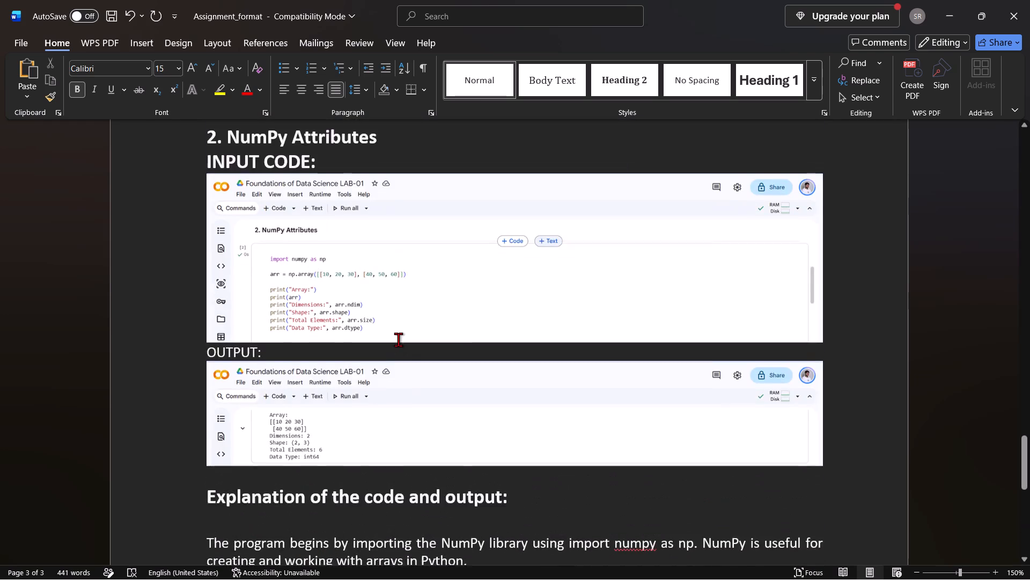
{"action": "scroll", "coordinate": [396, 305], "scroll_direction": "down", "scroll_amount": 1}
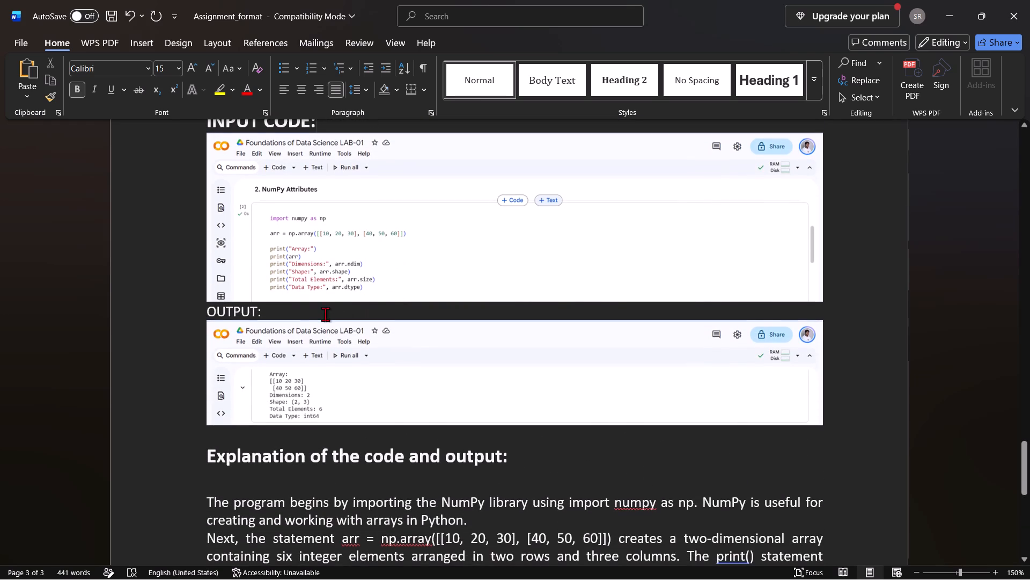
{"action": "scroll", "coordinate": [325, 314], "scroll_direction": "down", "scroll_amount": 7}
{"action": "left_click", "coordinate": [408, 297]}
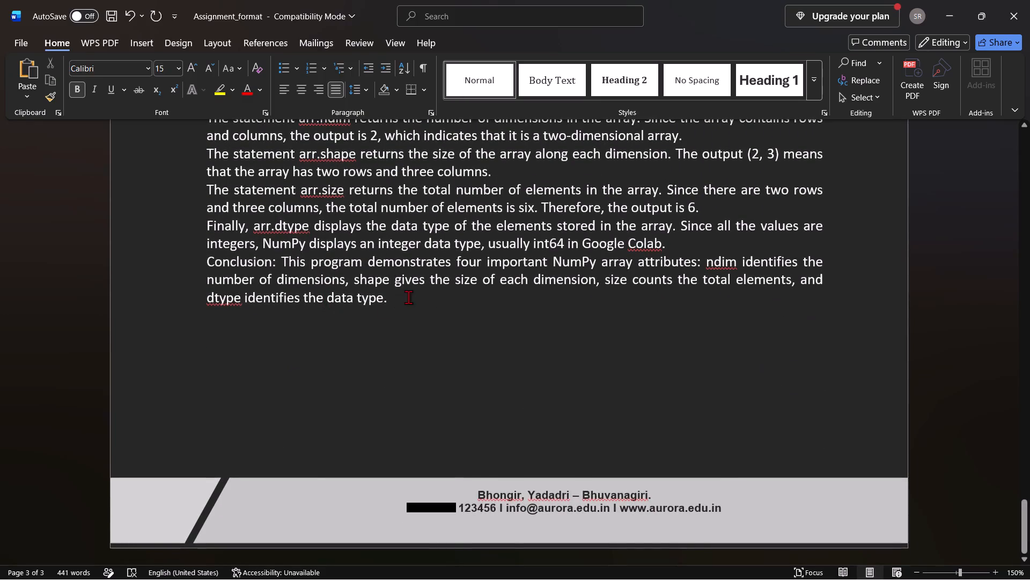
{"action": "key", "text": "Return"}
{"action": "key", "text": "Return"}
{"action": "key", "text": "Return"}
{"action": "key", "text": "Return"}
{"action": "key", "text": "Return"}
{"action": "key", "text": "Return"}
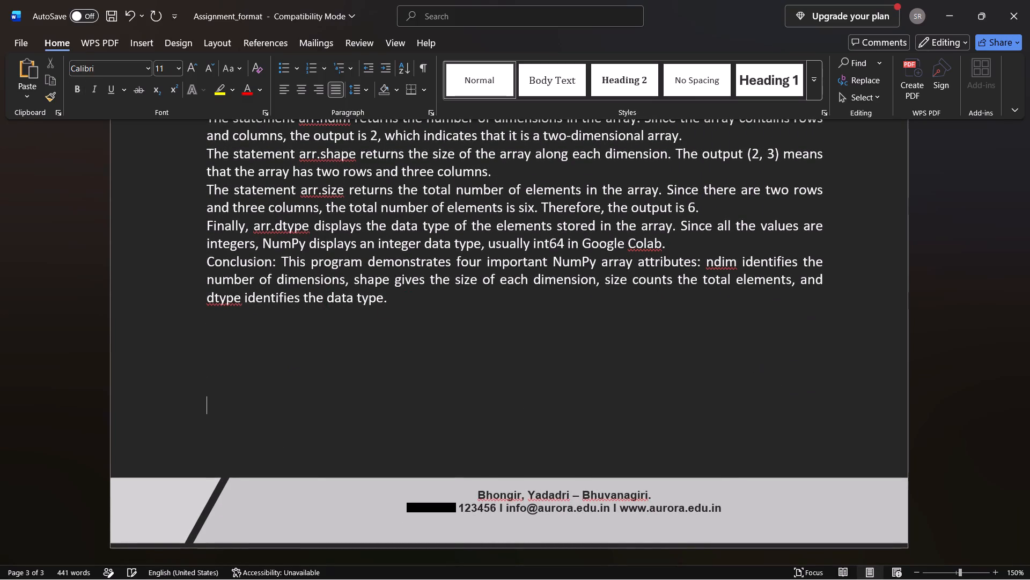
In the NumPy Attributes explanation, insert a blank line after the "table-like format" paragraph and another after the arr.shape paragraph.
{"action": "scroll", "coordinate": [408, 297], "scroll_direction": "up", "scroll_amount": 1}
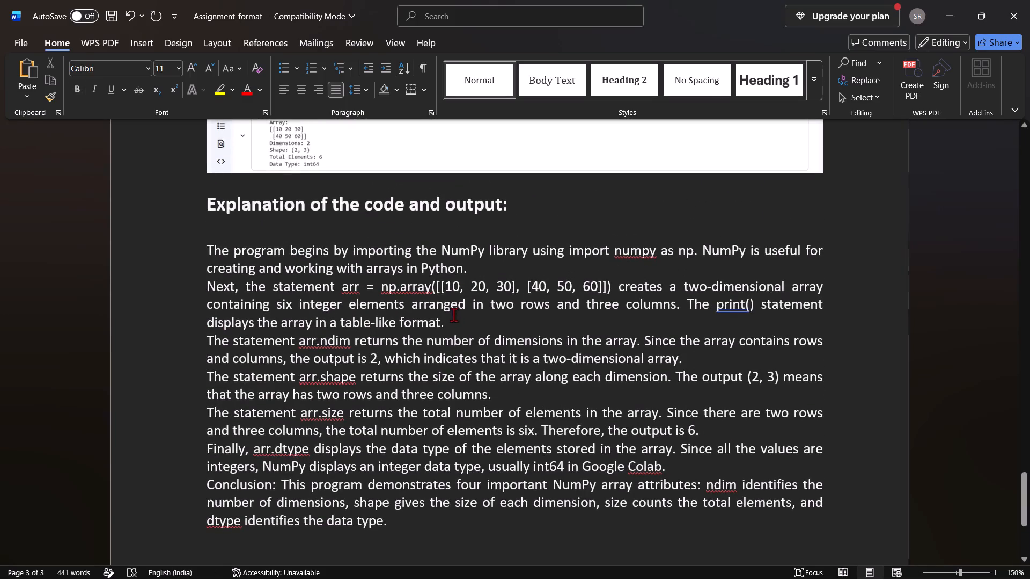
{"action": "left_click", "coordinate": [448, 320]}
{"action": "key", "text": "Return"}
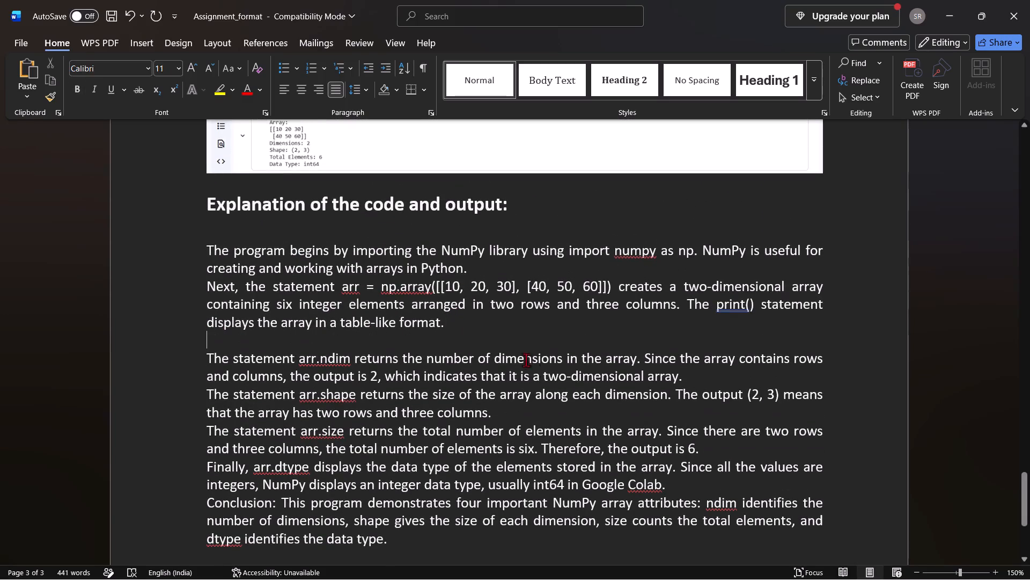
{"action": "left_click", "coordinate": [519, 407]}
{"action": "key", "text": "backslash"}
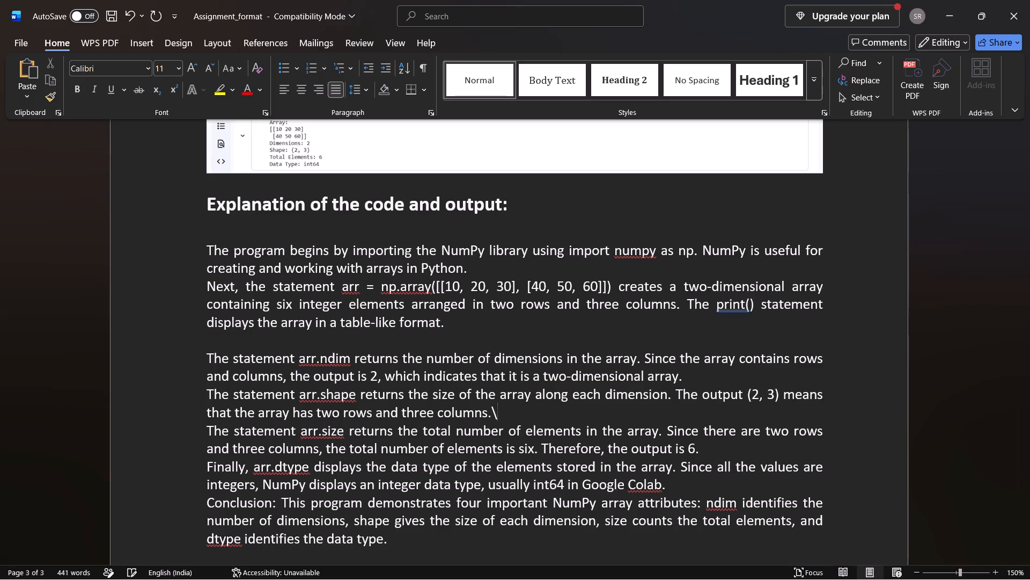
{"action": "key", "text": "BackSpace"}
{"action": "key", "text": "Return"}
Separate all paragraphs of the first experiment's explanation, from the NumPy import paragraph to the conclusion, with one blank line each.
{"action": "scroll", "coordinate": [519, 407], "scroll_direction": "down", "scroll_amount": 1}
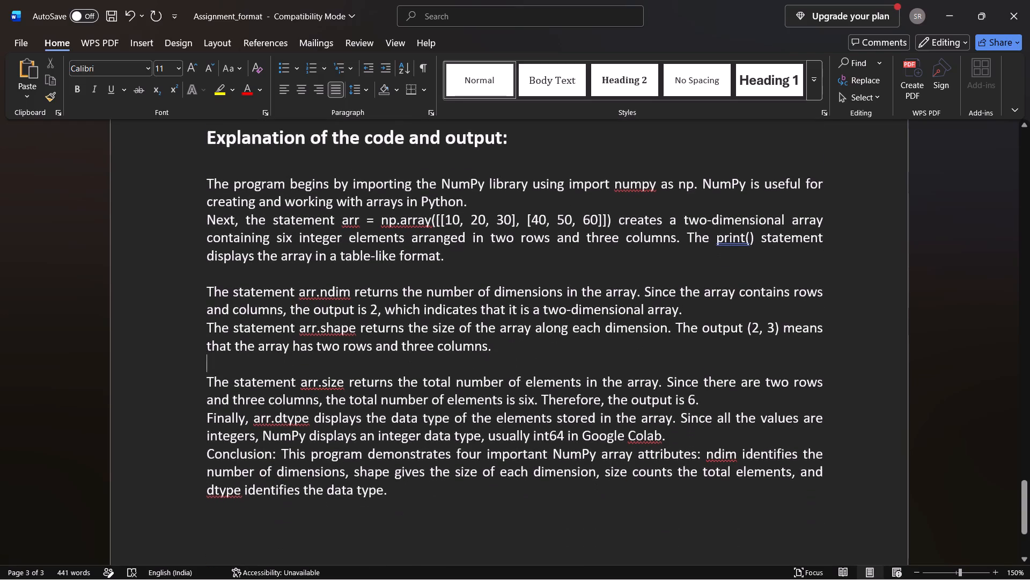
{"action": "scroll", "coordinate": [519, 407], "scroll_direction": "up", "scroll_amount": 4}
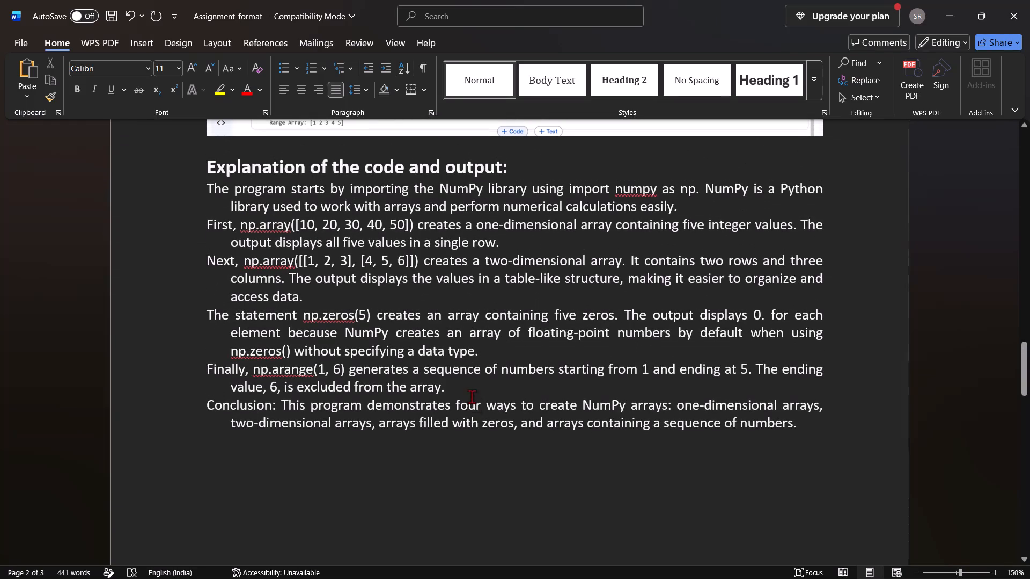
{"action": "left_click", "coordinate": [513, 237]}
{"action": "key", "text": "Return"}
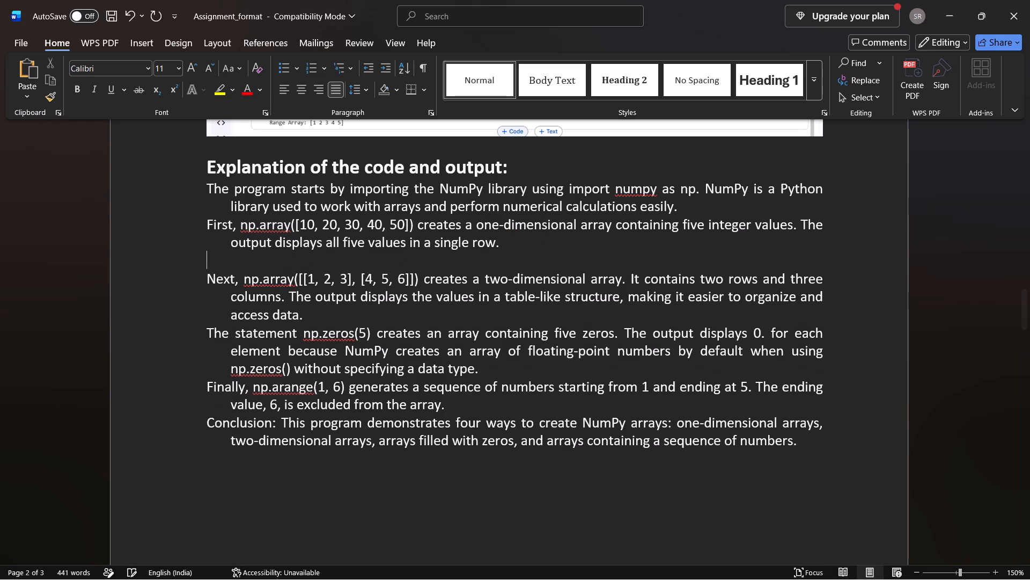
{"action": "left_click", "coordinate": [415, 312]}
{"action": "key", "text": "Return"}
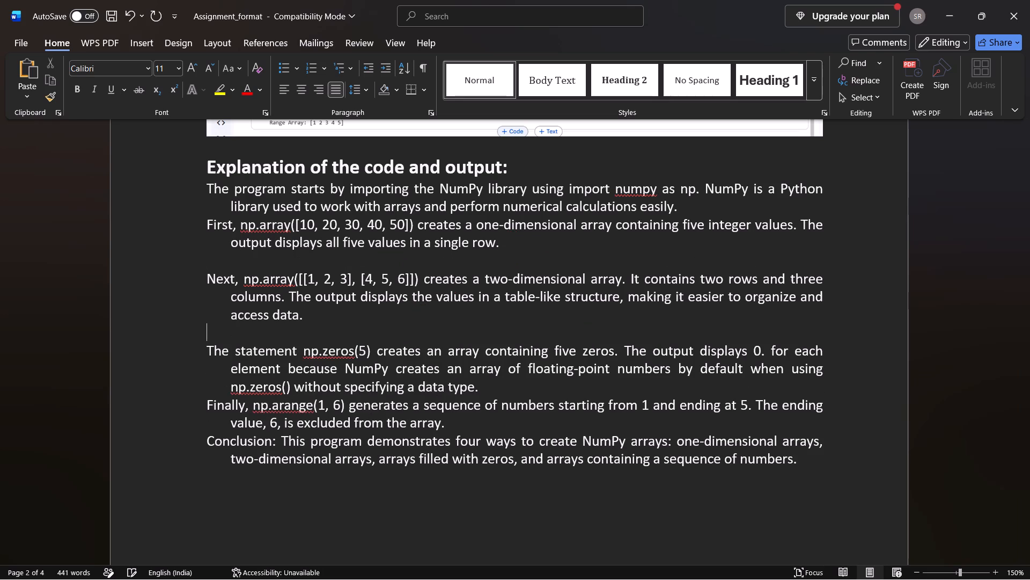
{"action": "left_click", "coordinate": [483, 386]}
{"action": "key", "text": "Return"}
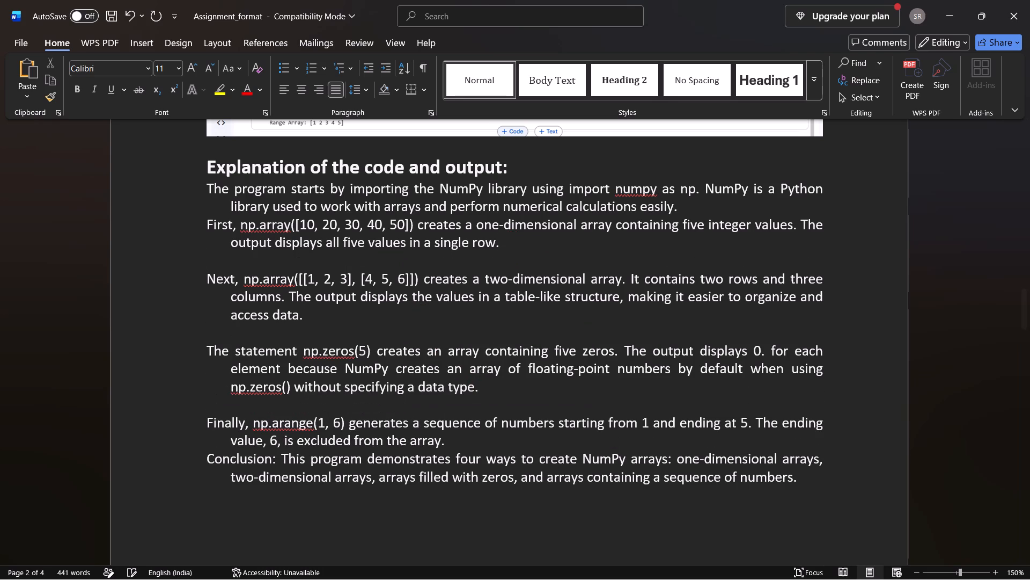
{"action": "left_click", "coordinate": [680, 206]}
{"action": "key", "text": "Return"}
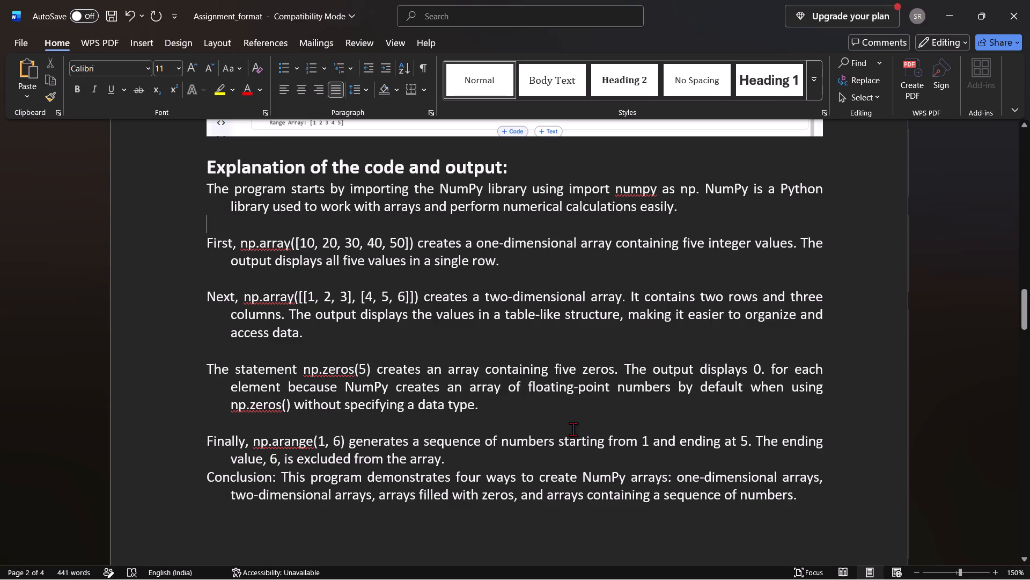
{"action": "left_click", "coordinate": [512, 466]}
{"action": "key", "text": "Return"}
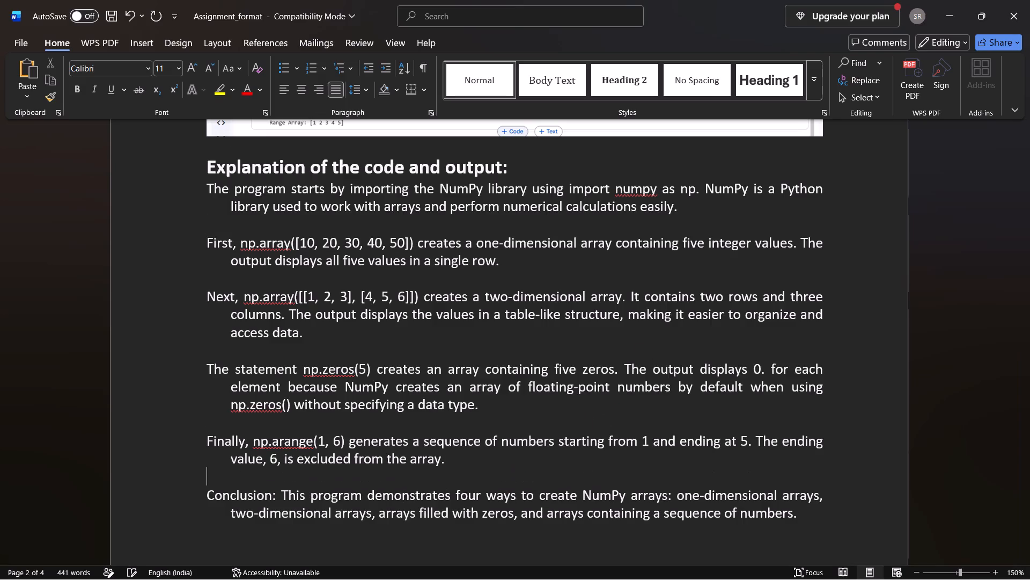
Delete the extra blank lines above the "2. NumPy Attributes" heading.
{"action": "scroll", "coordinate": [512, 466], "scroll_direction": "down", "scroll_amount": 1}
{"action": "scroll", "coordinate": [512, 466], "scroll_direction": "up", "scroll_amount": 2}
{"action": "scroll", "coordinate": [512, 466], "scroll_direction": "down", "scroll_amount": 2}
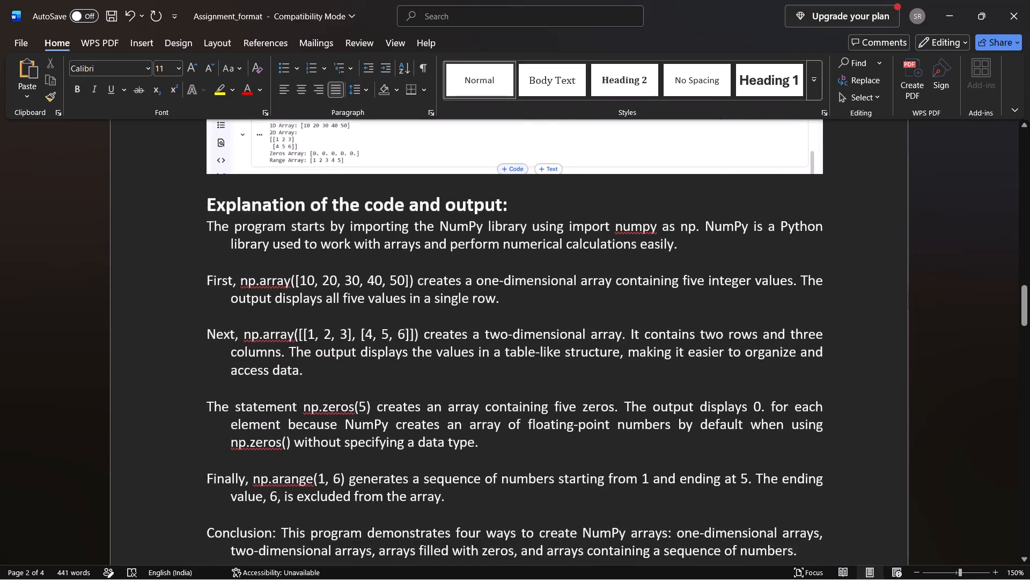
{"action": "scroll", "coordinate": [512, 466], "scroll_direction": "down", "scroll_amount": 3}
{"action": "scroll", "coordinate": [512, 466], "scroll_direction": "up", "scroll_amount": 1}
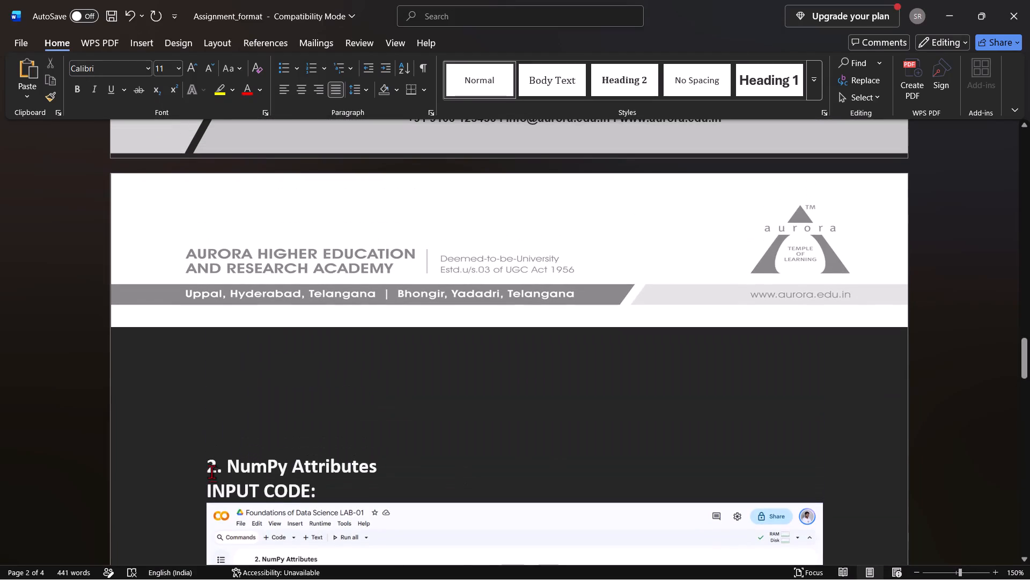
{"action": "left_click", "coordinate": [226, 446]}
{"action": "key", "text": "BackSpace"}
{"action": "key", "text": "BackSpace"}
{"action": "key", "text": "BackSpace"}
{"action": "key", "text": "BackSpace"}
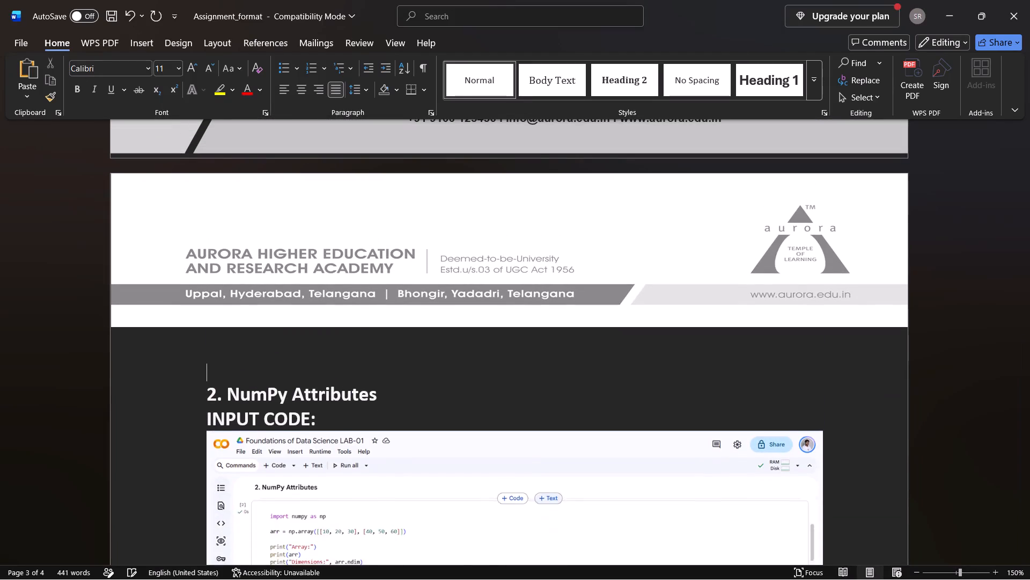
{"action": "key", "text": "BackSpace"}
{"action": "key", "text": "BackSpace"}
Add line breaks below the NumPy Attributes conclusion to reach a new page and enter the heading number "3." there.
{"action": "scroll", "coordinate": [226, 446], "scroll_direction": "down", "scroll_amount": 2}
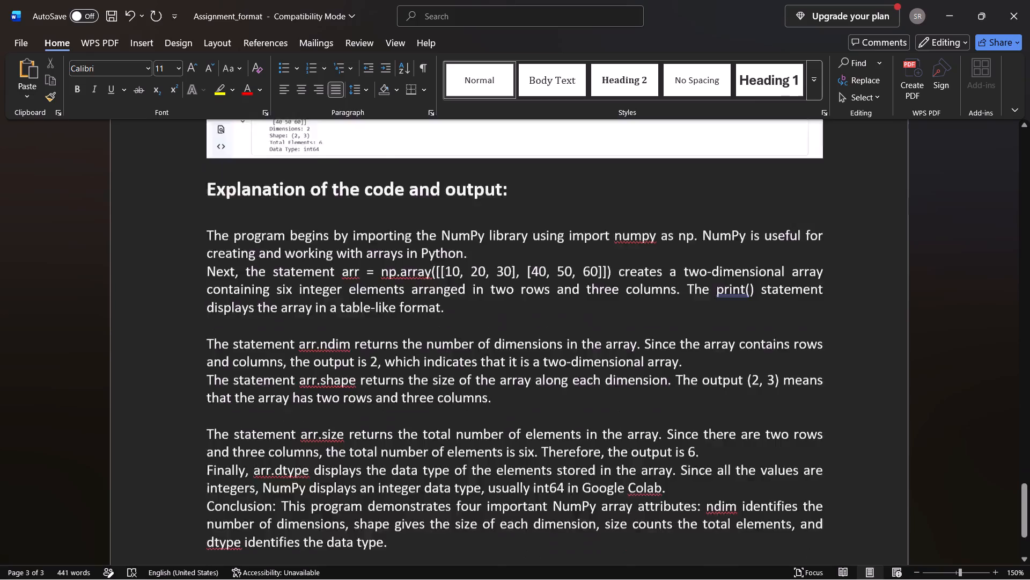
{"action": "scroll", "coordinate": [226, 446], "scroll_direction": "down", "scroll_amount": 1}
{"action": "scroll", "coordinate": [226, 446], "scroll_direction": "up", "scroll_amount": 1}
{"action": "scroll", "coordinate": [226, 446], "scroll_direction": "down", "scroll_amount": 1}
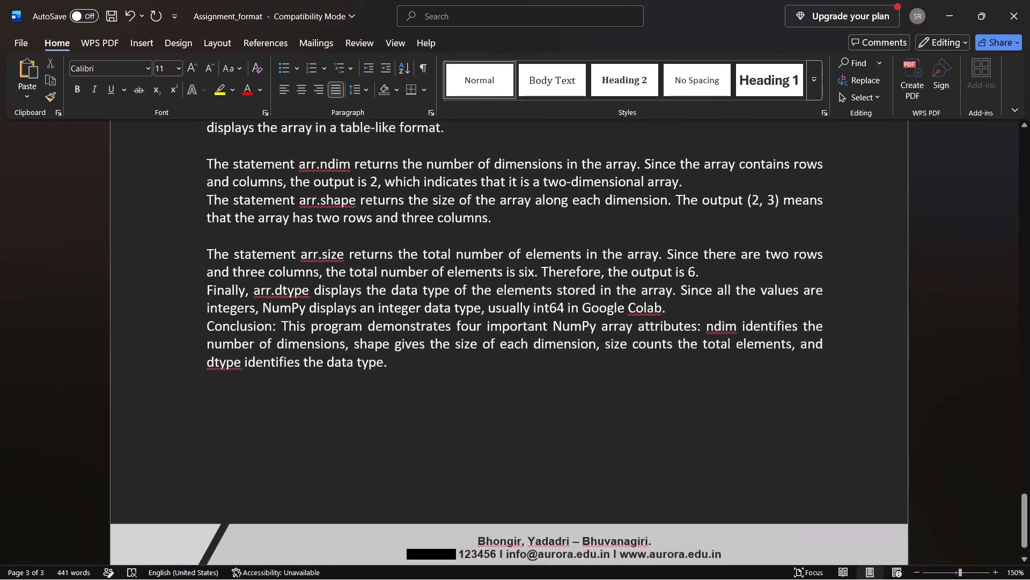
{"action": "scroll", "coordinate": [226, 446], "scroll_direction": "down", "scroll_amount": 1}
{"action": "left_click", "coordinate": [345, 349]}
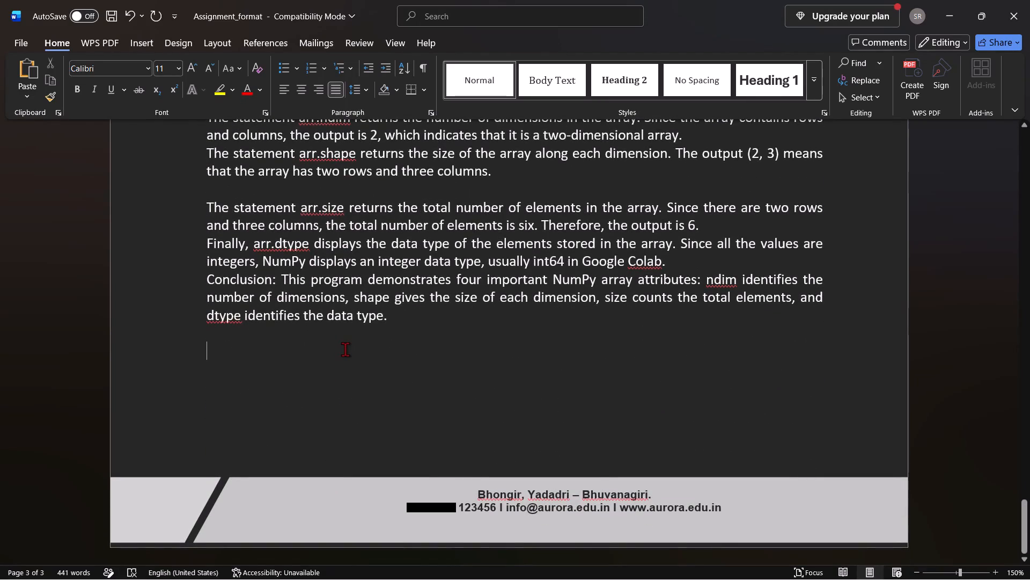
{"action": "key", "text": "Return"}
{"action": "key", "text": "Return"}
{"action": "key", "text": "Return"}
{"action": "key", "text": "Return"}
{"action": "key", "text": "Return"}
{"action": "key", "text": "Return"}
{"action": "key", "text": "Return"}
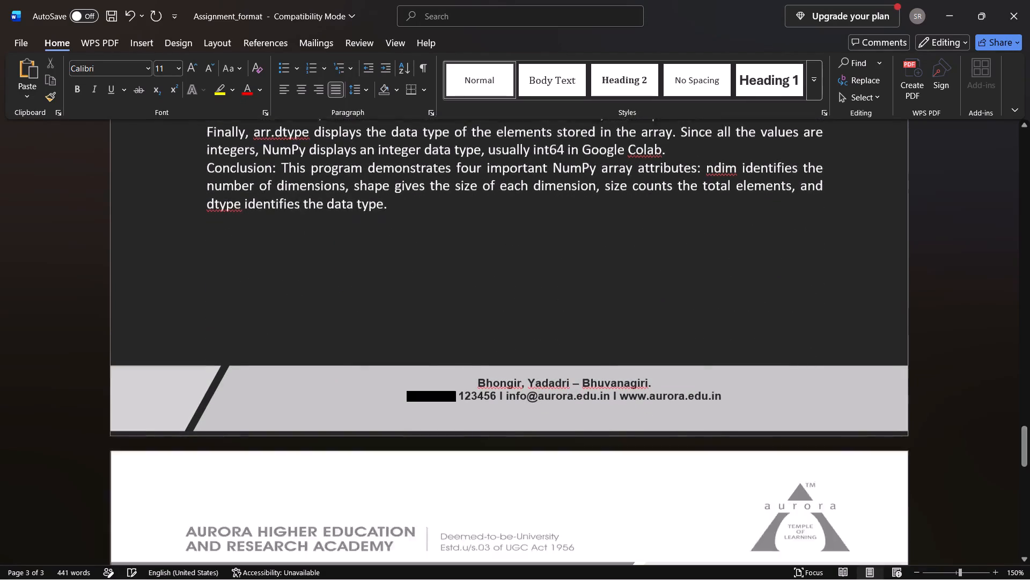
{"action": "key", "text": "Return"}
{"action": "type", "text": "3."}
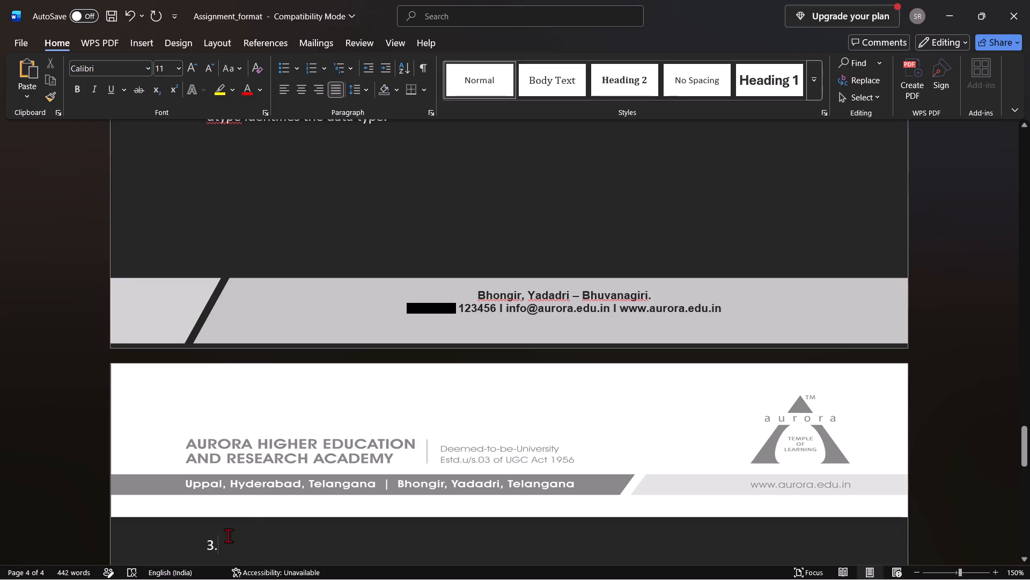
{"action": "left_click_drag", "start_coordinate": [228, 535], "coordinate": [202, 537]}
{"action": "left_click", "coordinate": [286, 491]}
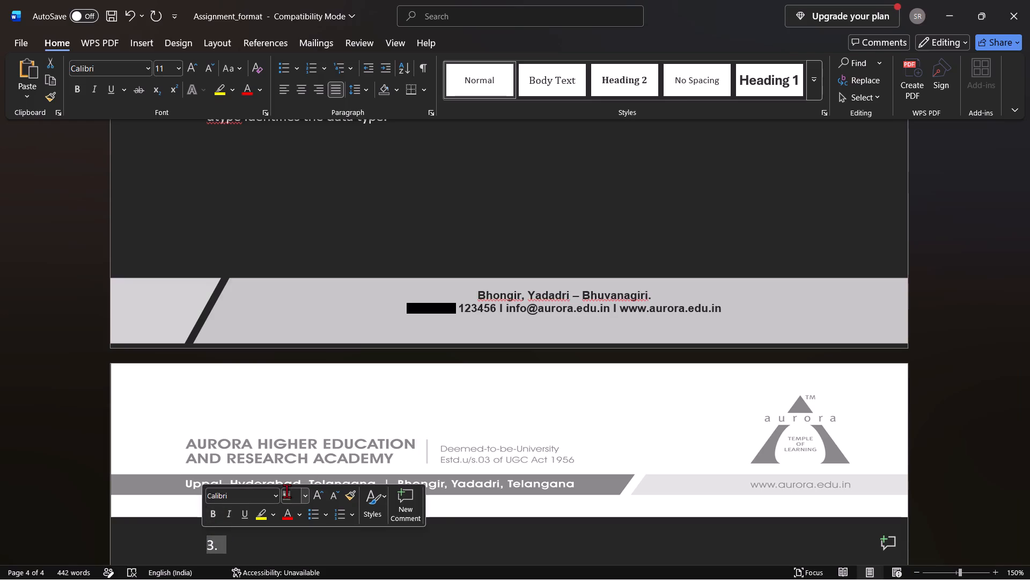
{"action": "type", "text": "15"}
{"action": "key", "text": "Return"}
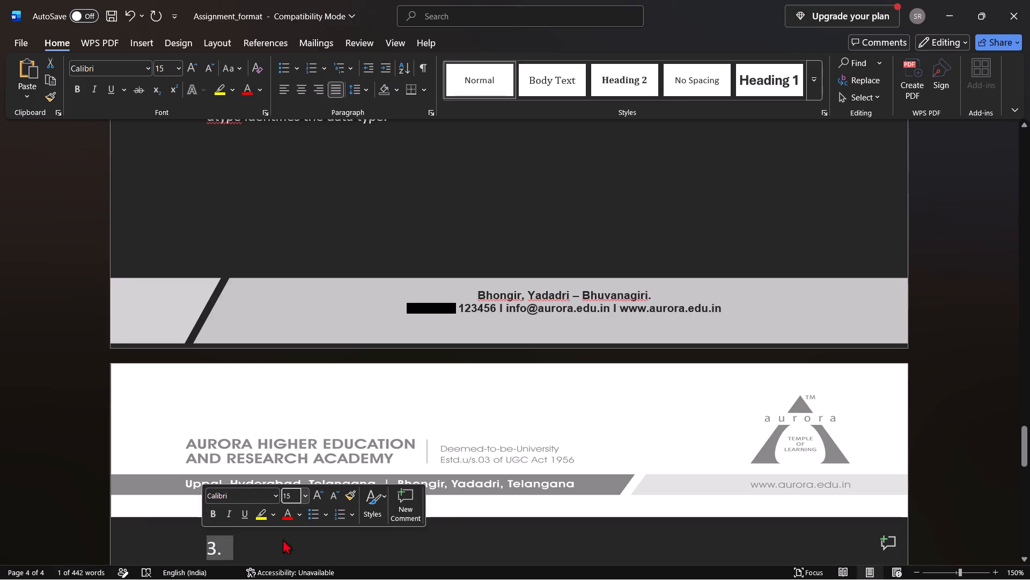
{"action": "left_click", "coordinate": [273, 541]}
{"action": "right_click", "coordinate": [273, 541]}
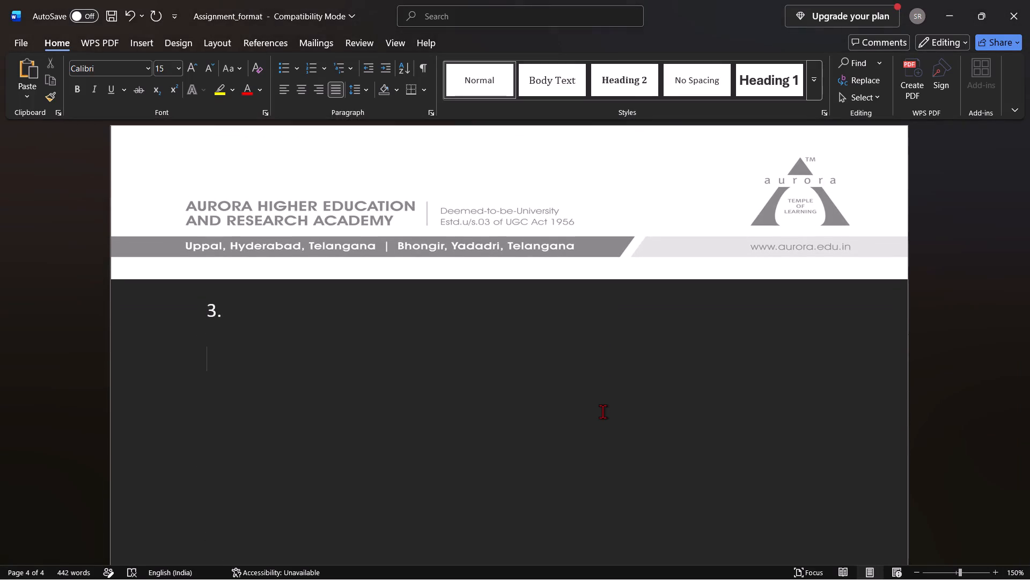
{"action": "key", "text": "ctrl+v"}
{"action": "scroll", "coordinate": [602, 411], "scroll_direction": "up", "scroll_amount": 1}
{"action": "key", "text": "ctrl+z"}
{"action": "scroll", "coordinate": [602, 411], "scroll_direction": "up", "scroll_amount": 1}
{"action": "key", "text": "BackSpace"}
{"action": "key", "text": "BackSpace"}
Start a new line directly below the heading number "3.".
{"action": "key", "text": "Return"}
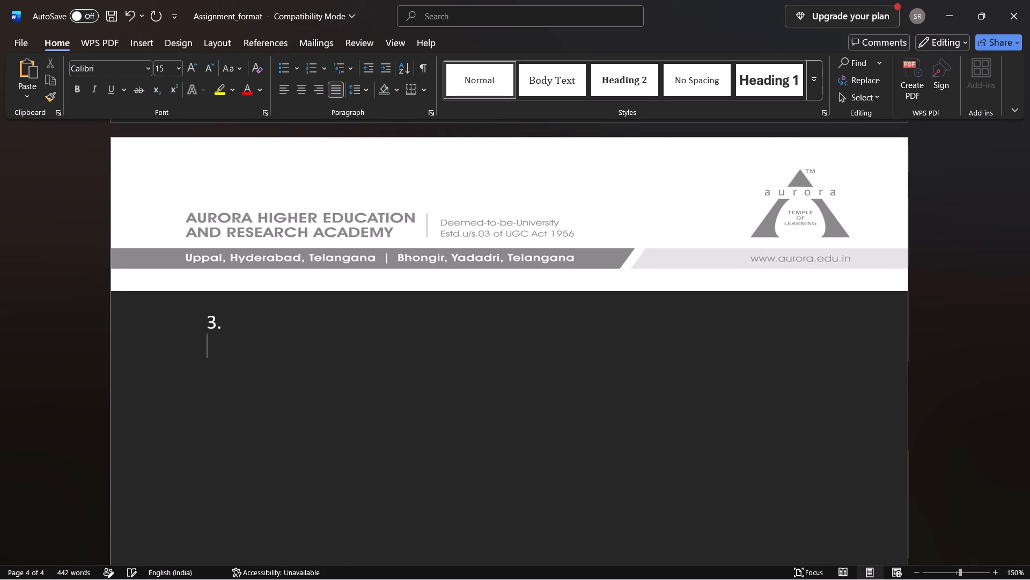
Capture the "3. NumPy Data Types" code cell in the Colab notebook and paste the screenshot below "3." in the Word document.
{"action": "left_click", "coordinate": [695, 0]}
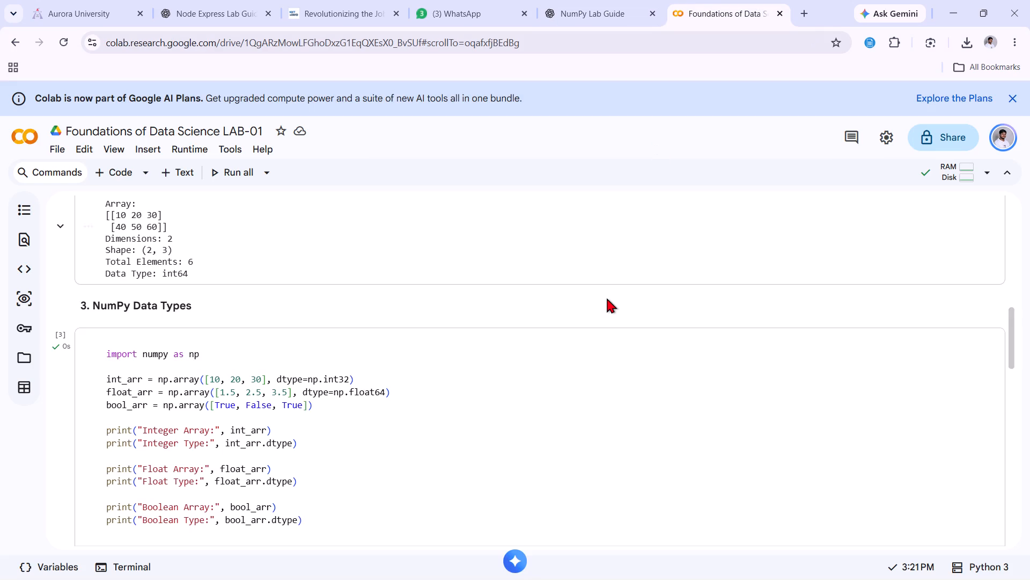
{"action": "scroll", "coordinate": [607, 298], "scroll_direction": "down", "scroll_amount": 1}
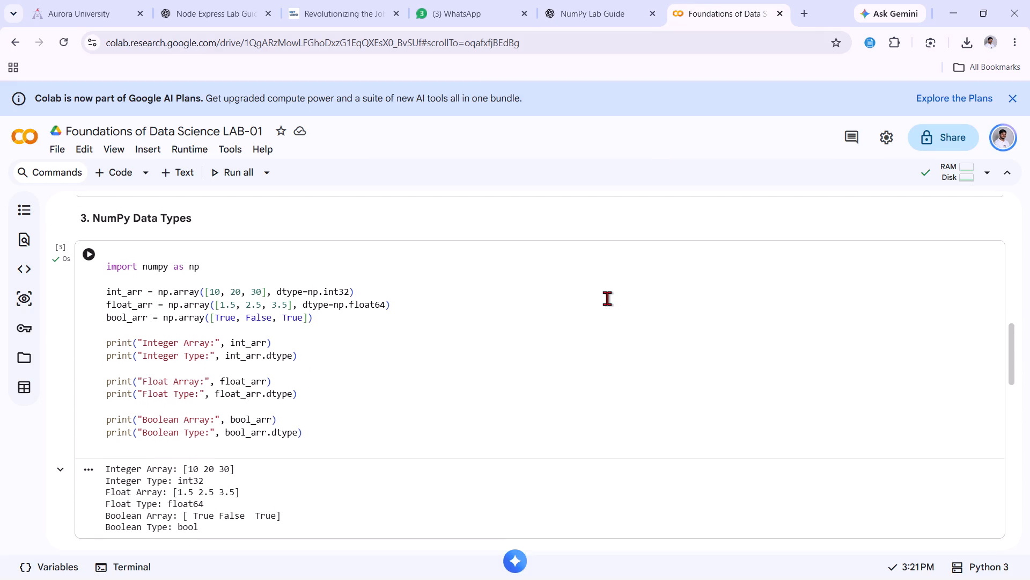
{"action": "key", "text": "Print"}
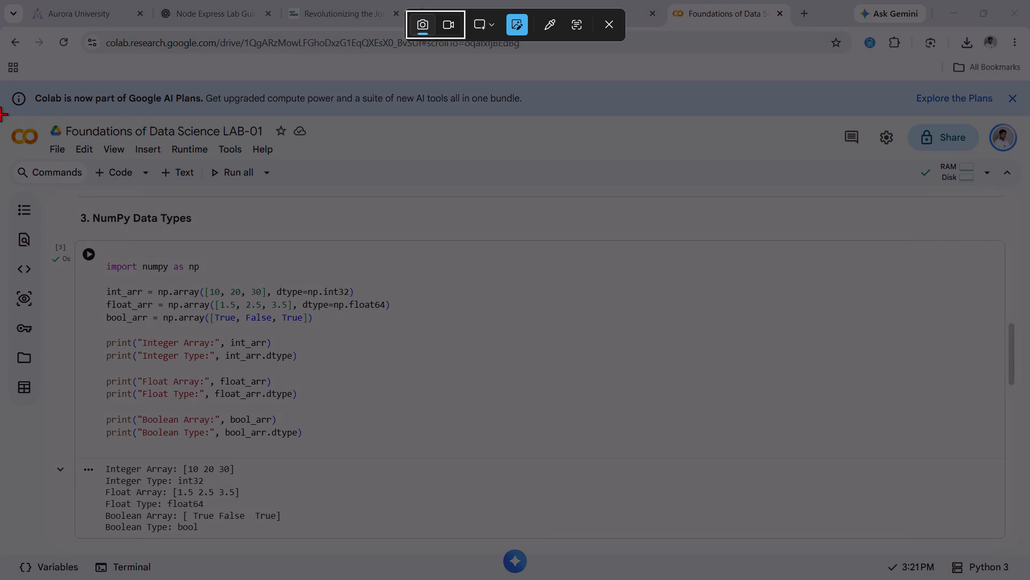
{"action": "left_click_drag", "start_coordinate": [0, 114], "coordinate": [1029, 454]}
{"action": "scroll", "coordinate": [674, 352], "scroll_direction": "right", "scroll_amount": 5}
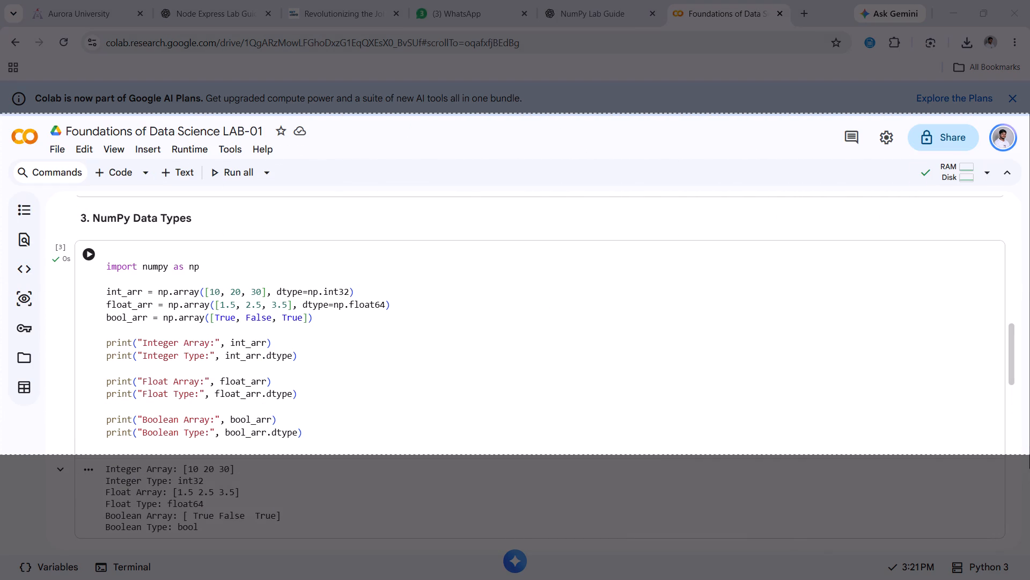
{"action": "key", "text": "ctrl+c"}
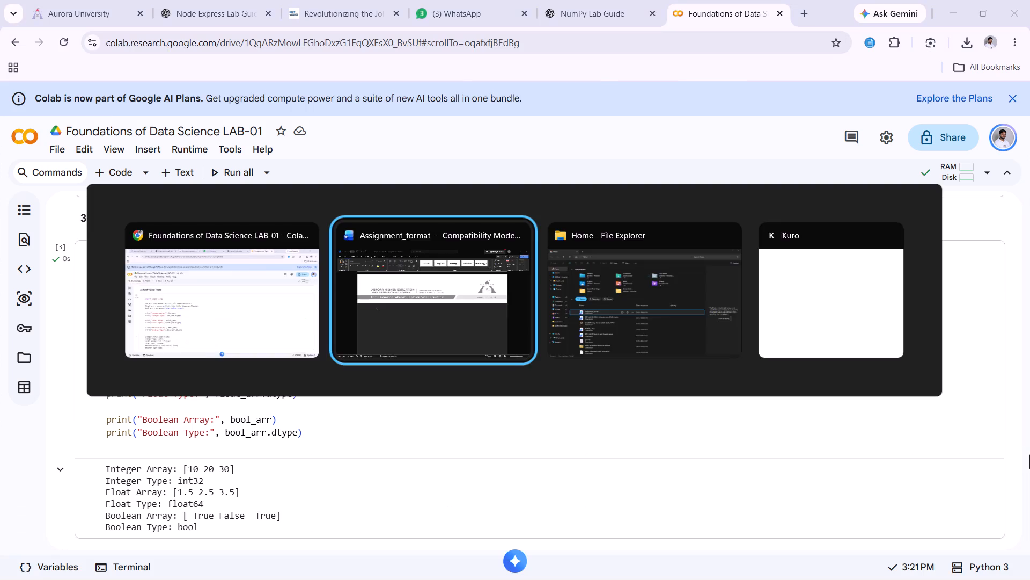
{"action": "key", "text": "ctrl+v"}
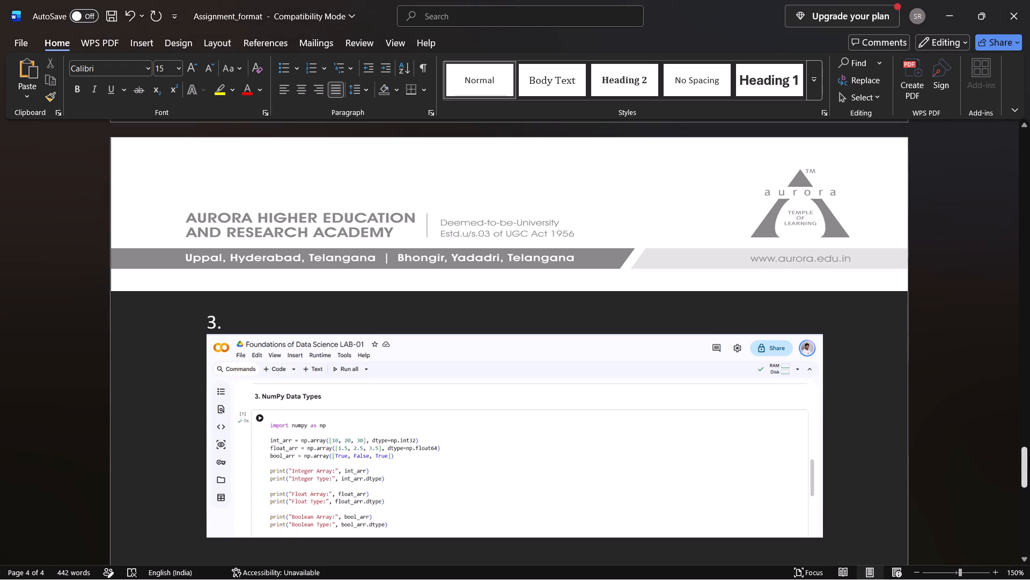
Add the label "INPUT CODE:" on its own line between "3." and the code screenshot.
{"action": "key", "text": "Return"}
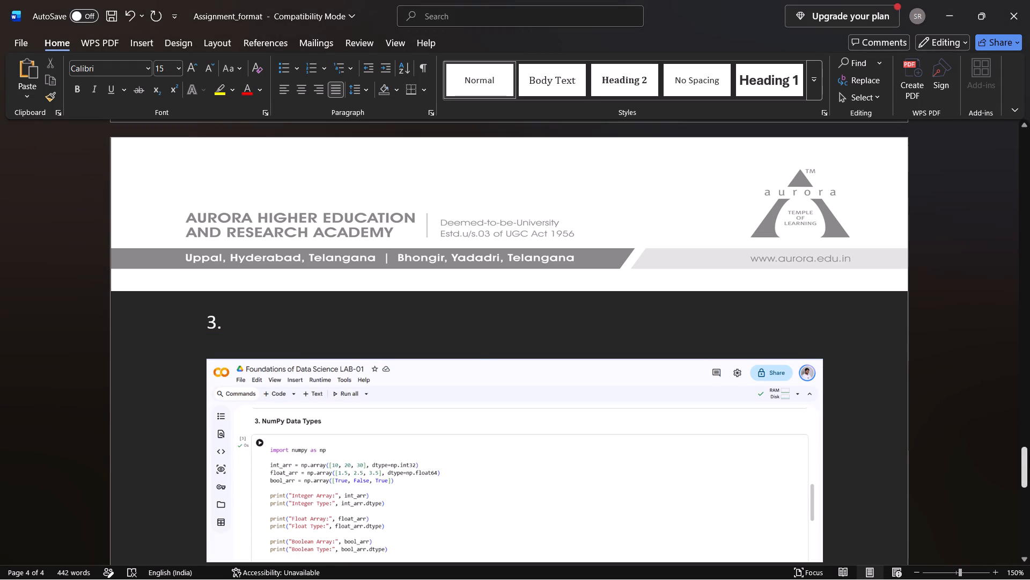
{"action": "key", "text": "ctrl+z"}
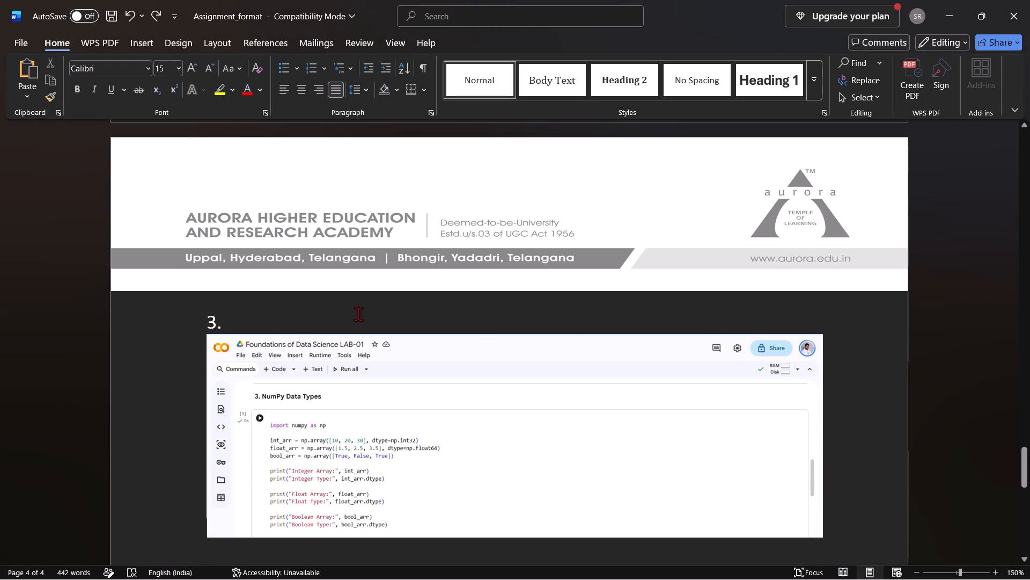
{"action": "left_click", "coordinate": [356, 313]}
{"action": "key", "text": "Return"}
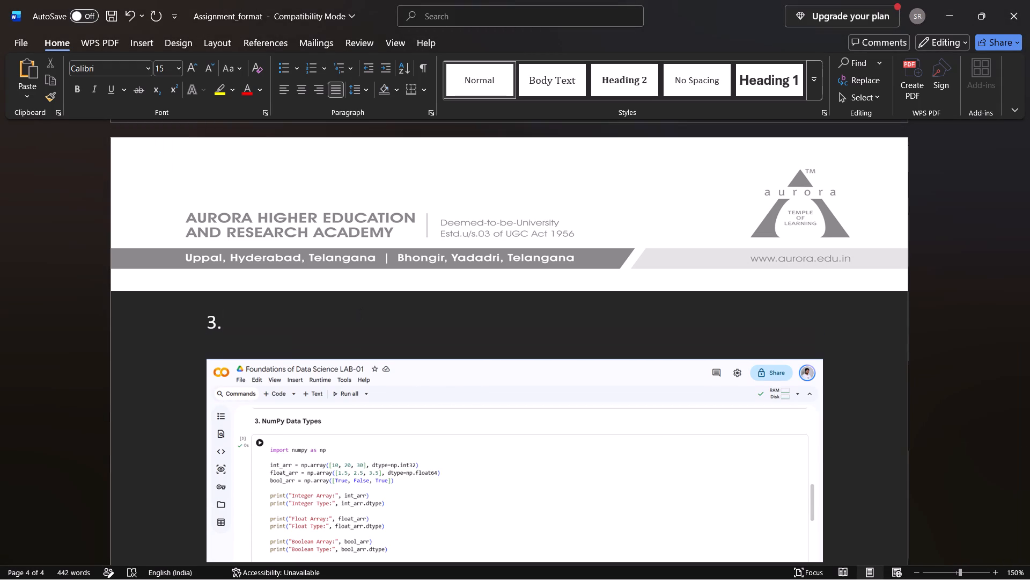
{"action": "type", "text": "INPUT"}
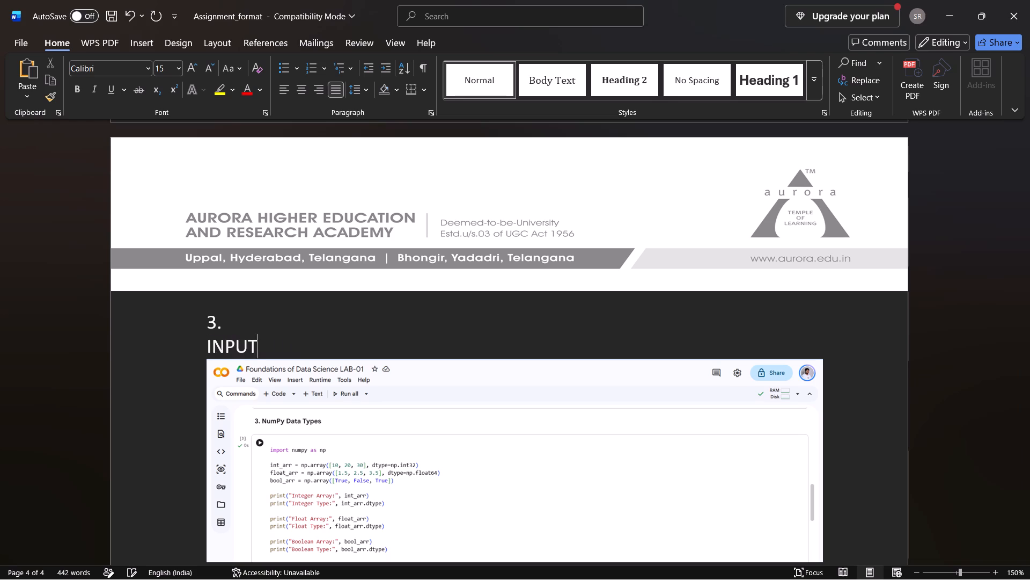
{"action": "key", "text": "space"}
{"action": "type", "text": "CODE"}
{"action": "key", "text": "shift+colon"}
Add the label "OUTPUT:" on a new line below the code screenshot and start an empty line under it.
{"action": "scroll", "coordinate": [356, 313], "scroll_direction": "down", "scroll_amount": 1}
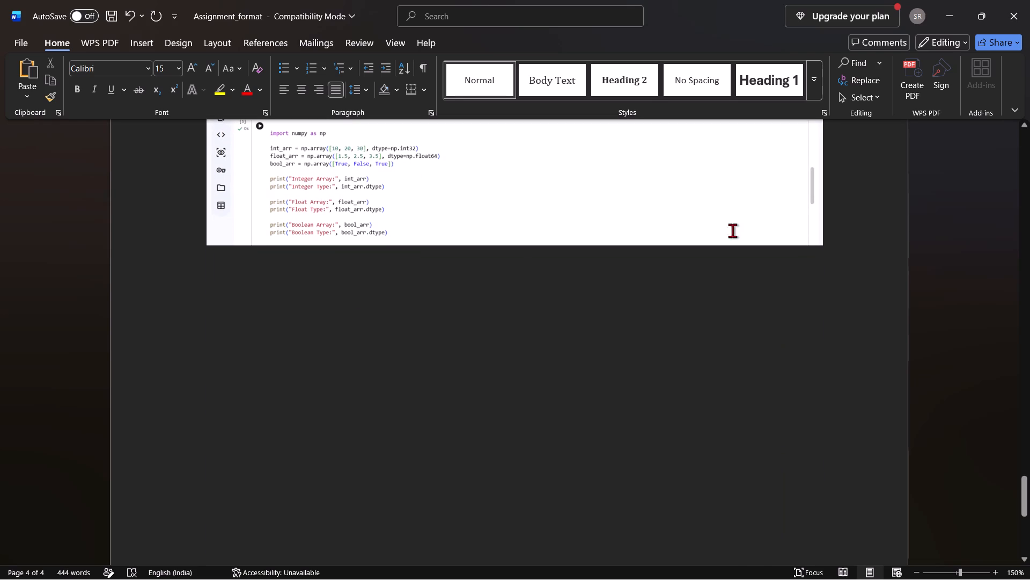
{"action": "left_click", "coordinate": [830, 243]}
{"action": "key", "text": "Return"}
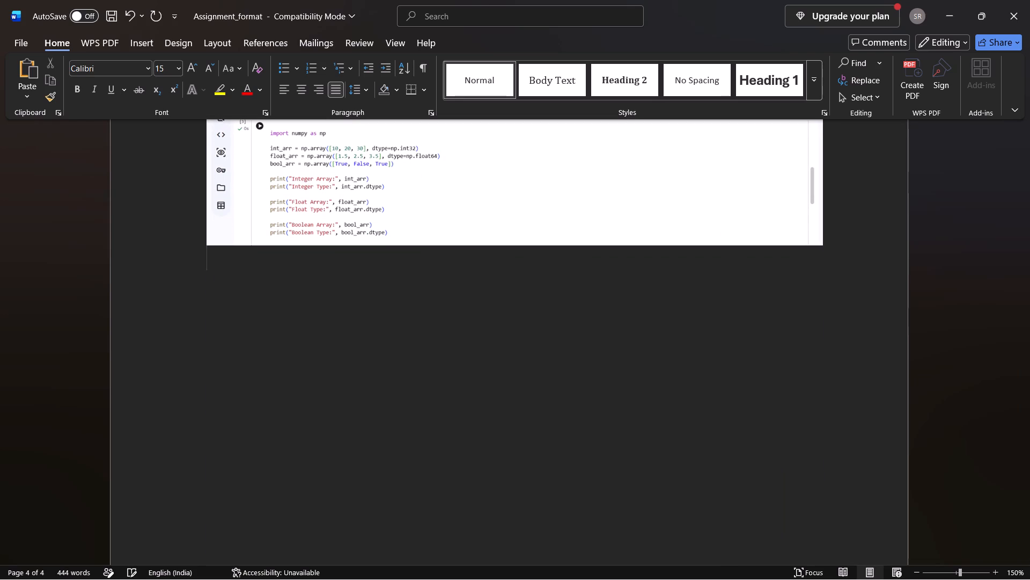
{"action": "type", "text": "OUTPUT"}
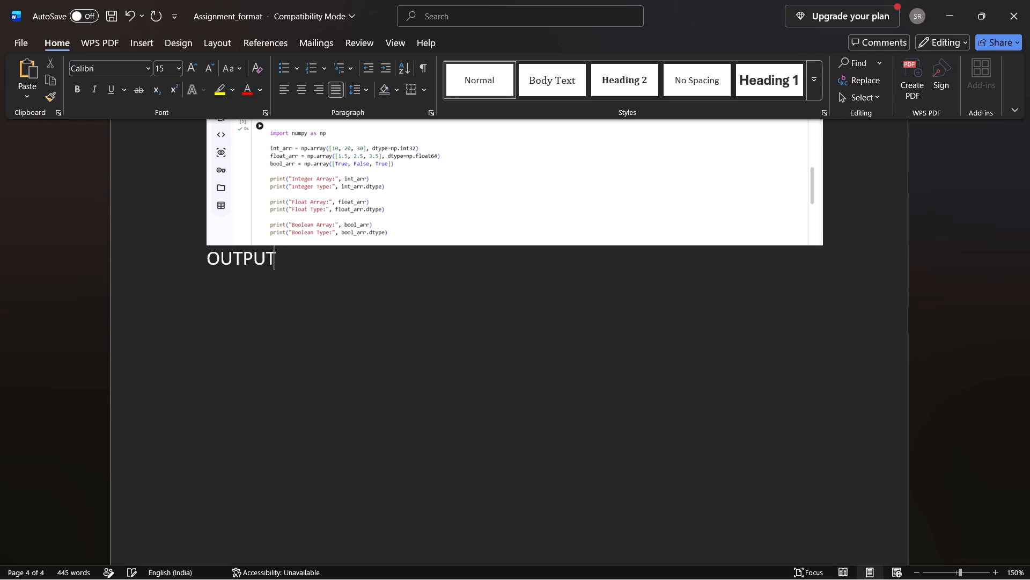
{"action": "key", "text": "space"}
{"action": "key", "text": "BackSpace"}
{"action": "key", "text": "shift+colon"}
{"action": "key", "text": "Return"}
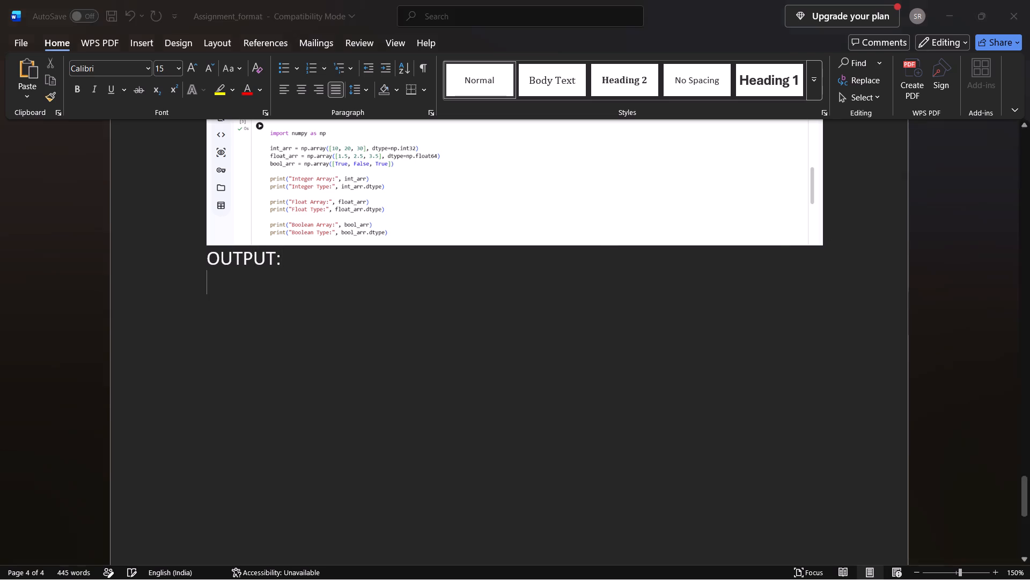
Capture the printed output of the NumPy Data Types cell in Colab and paste the screenshot under "OUTPUT:" in Word.
{"action": "scroll", "coordinate": [837, 385], "scroll_direction": "down", "scroll_amount": 3}
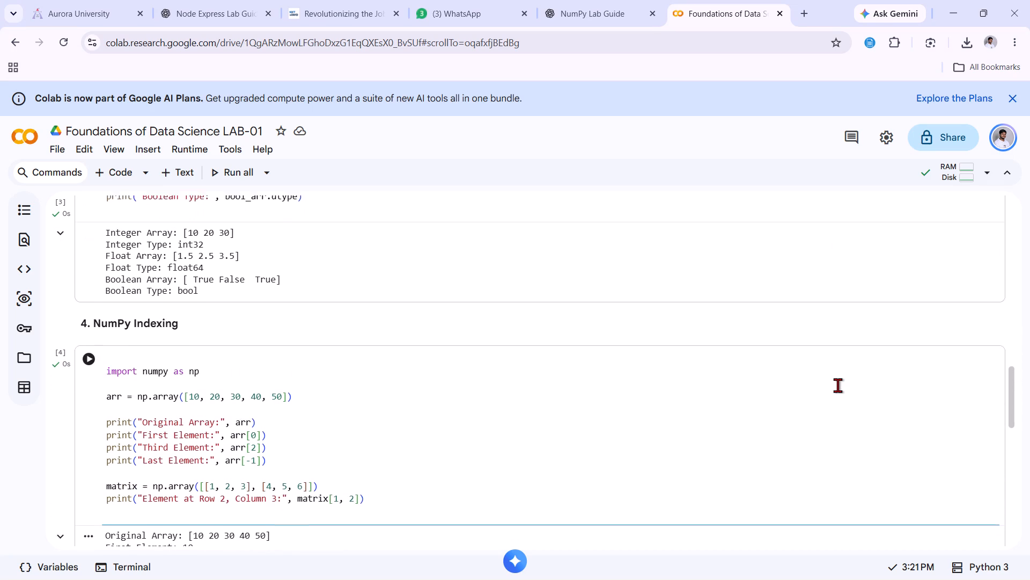
{"action": "scroll", "coordinate": [837, 385], "scroll_direction": "down", "scroll_amount": 2}
{"action": "key", "text": "Print"}
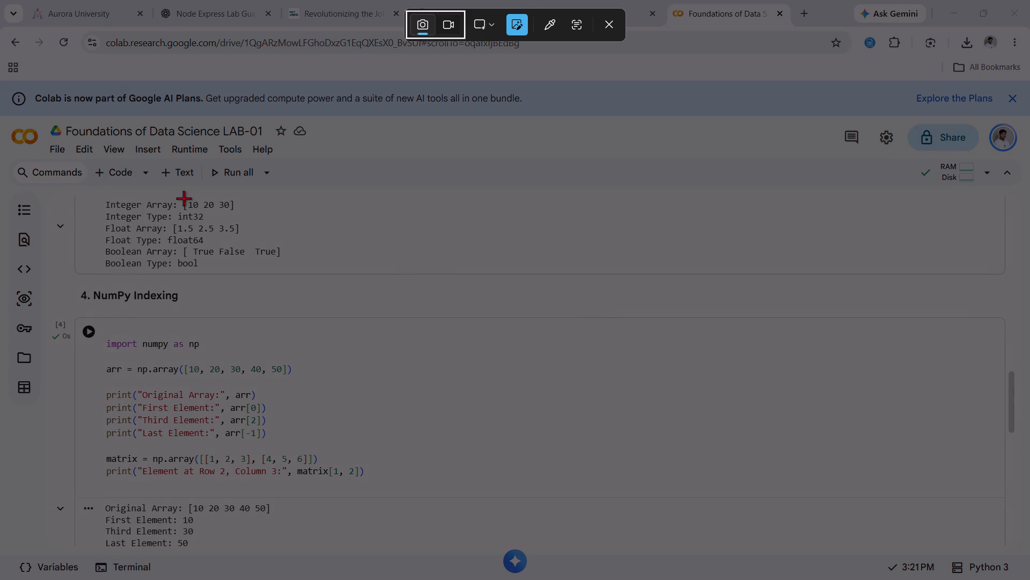
{"action": "left_click_drag", "start_coordinate": [0, 118], "coordinate": [1029, 260]}
{"action": "scroll", "coordinate": [735, 266], "scroll_direction": "right", "scroll_amount": 5}
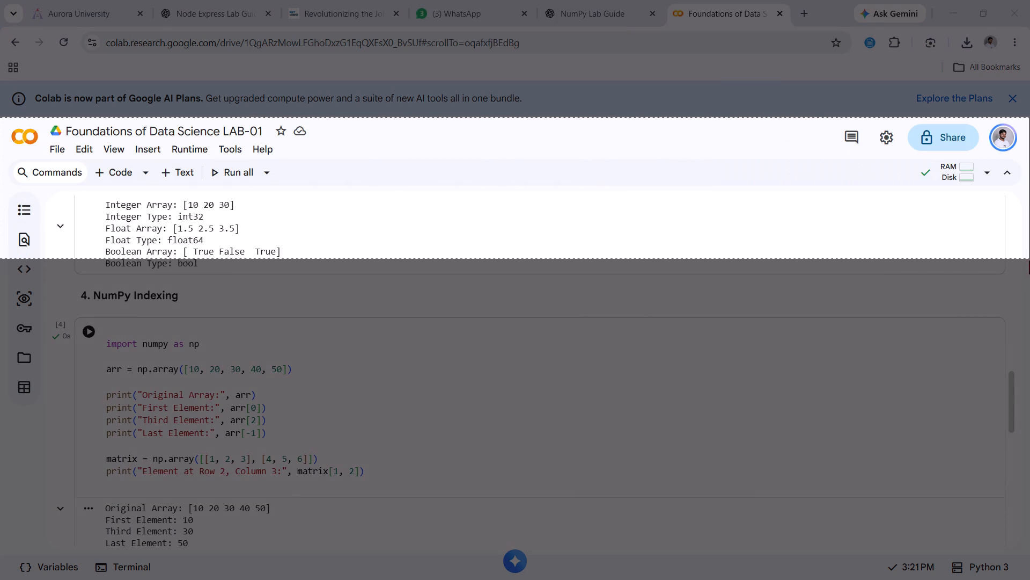
{"action": "left_click_drag", "start_coordinate": [1029, 260], "coordinate": [1029, 277]}
{"action": "key", "text": "ctrl+c"}
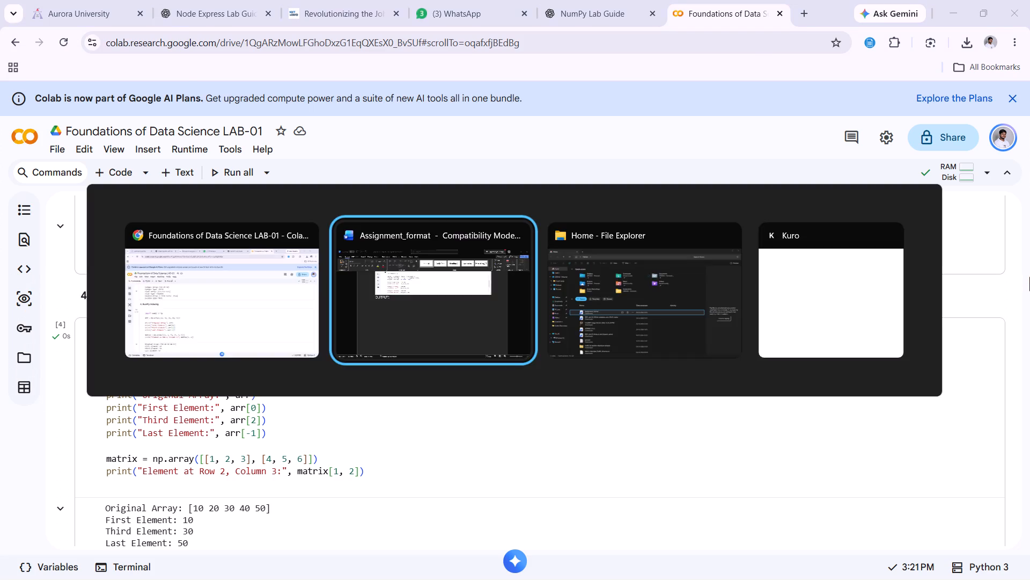
{"action": "key", "text": "ctrl+v"}
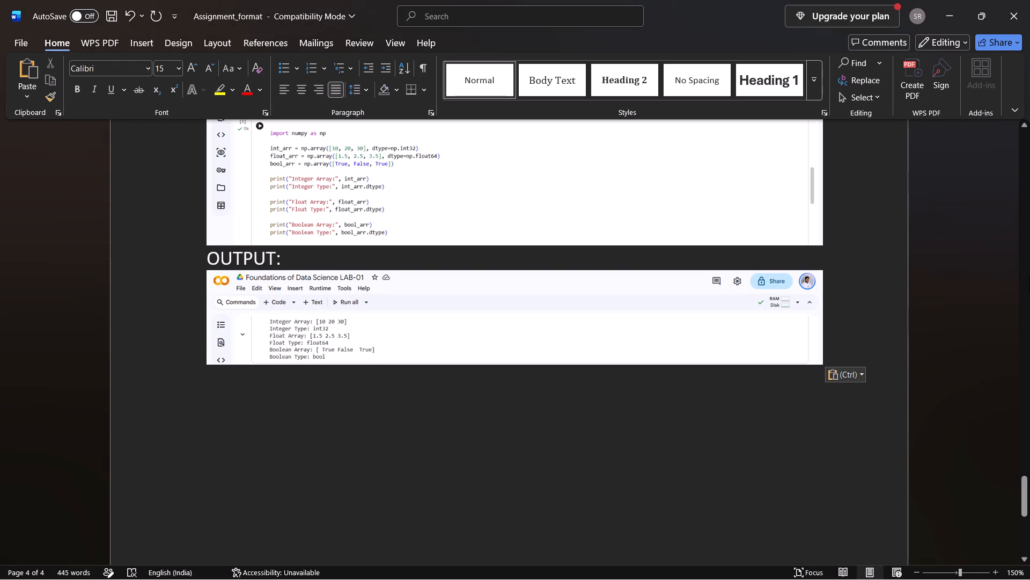
Copy the selected Experiment 3 explanation from ChatGPT and paste it into Word two lines below the output screenshot.
{"action": "left_click", "coordinate": [825, 356]}
{"action": "key", "text": "Return"}
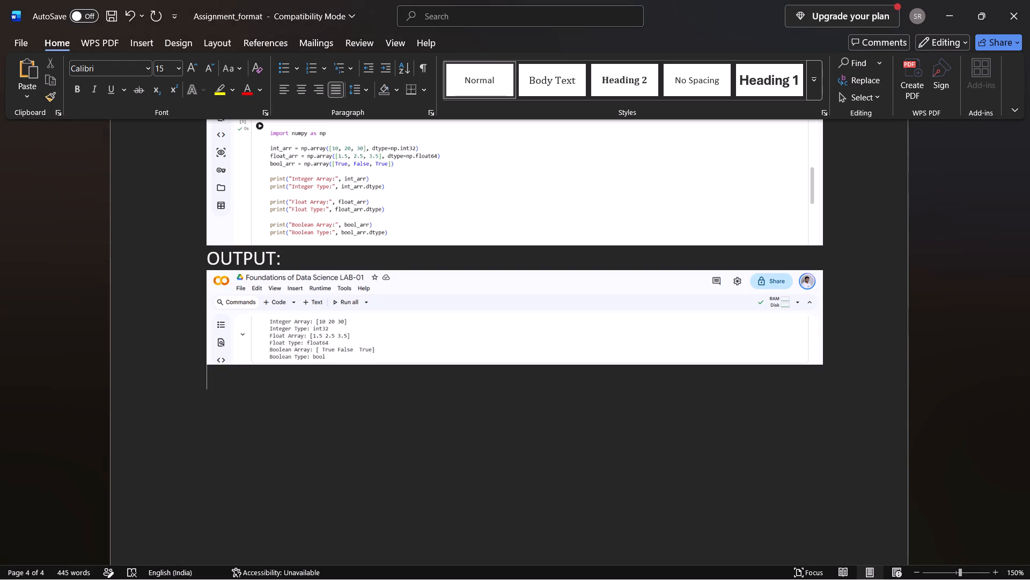
{"action": "key", "text": "Return"}
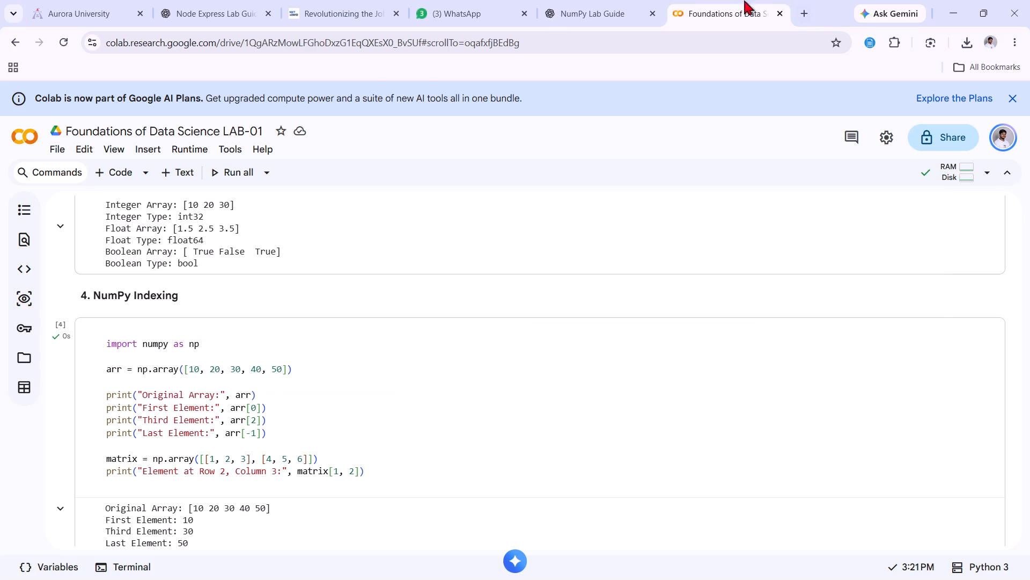
{"action": "left_click", "coordinate": [613, 5]}
{"action": "key", "text": "ctrl+c"}
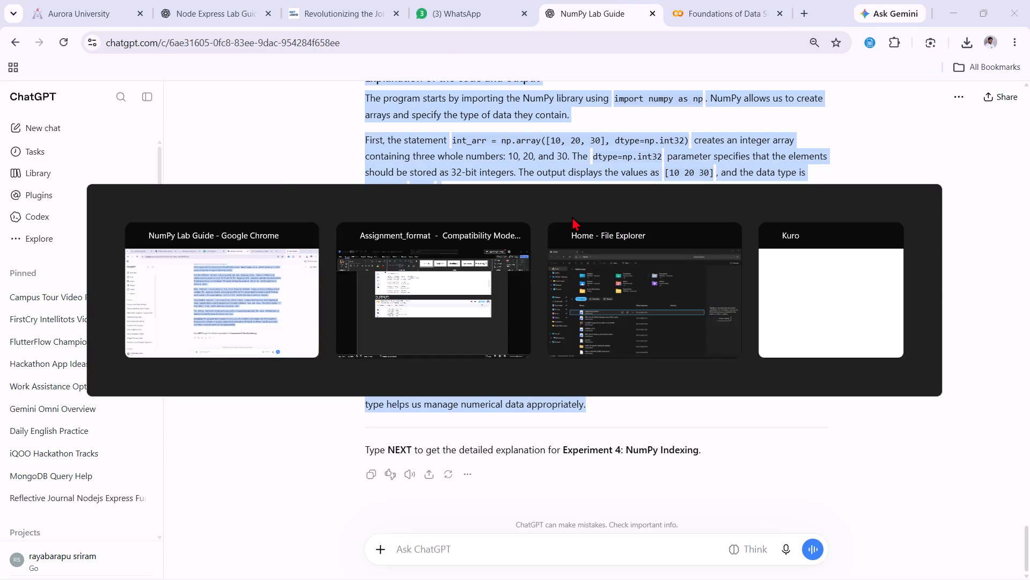
{"action": "key", "text": "ctrl+v"}
Compare the pasted Experiment 3 explanation with the Experiment 2 section and check the font size of the Experiment 2 explanation's body text.
{"action": "scroll", "coordinate": [572, 216], "scroll_direction": "up", "scroll_amount": 1}
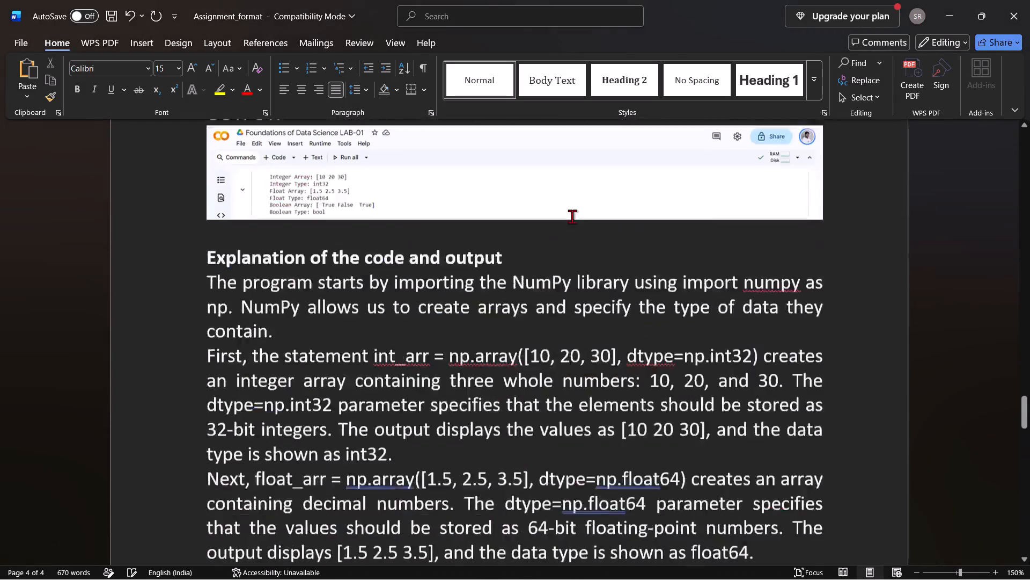
{"action": "scroll", "coordinate": [572, 216], "scroll_direction": "up", "scroll_amount": 2}
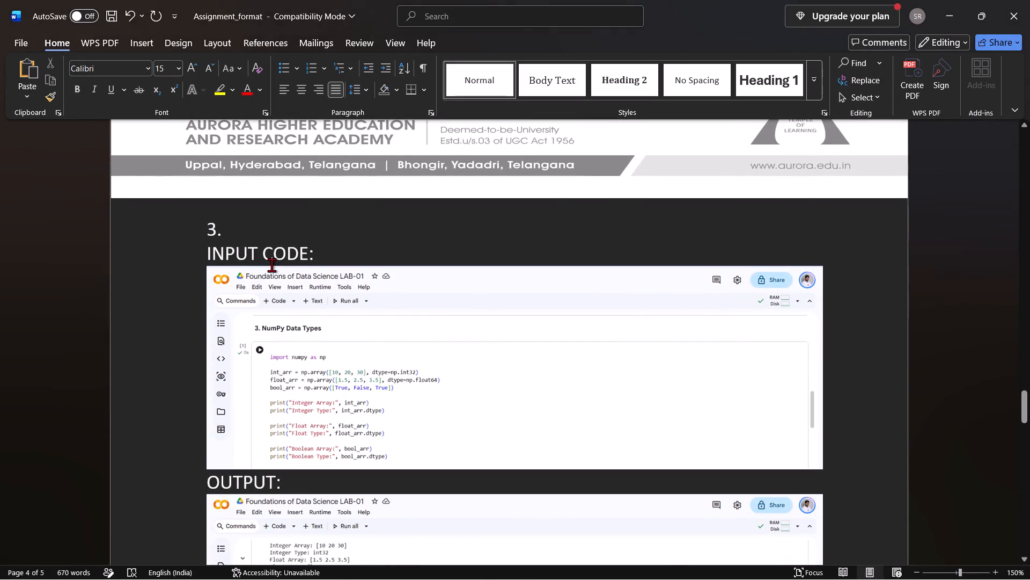
{"action": "scroll", "coordinate": [271, 265], "scroll_direction": "down", "scroll_amount": 1}
{"action": "scroll", "coordinate": [271, 265], "scroll_direction": "up", "scroll_amount": 1}
{"action": "scroll", "coordinate": [209, 320], "scroll_direction": "down", "scroll_amount": 1}
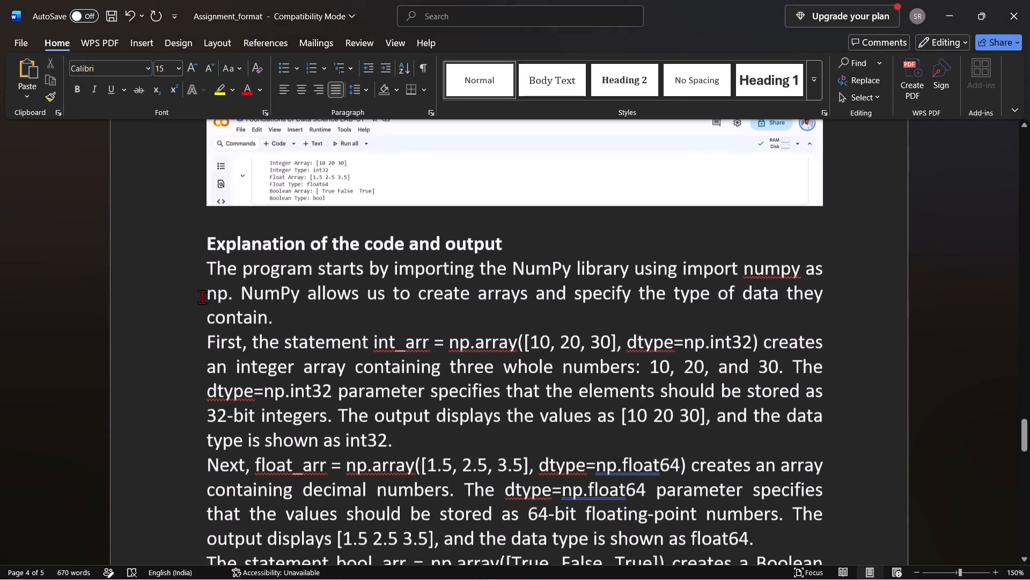
{"action": "left_click_drag", "start_coordinate": [211, 272], "coordinate": [291, 476]}
{"action": "scroll", "coordinate": [291, 476], "scroll_direction": "up", "scroll_amount": 3}
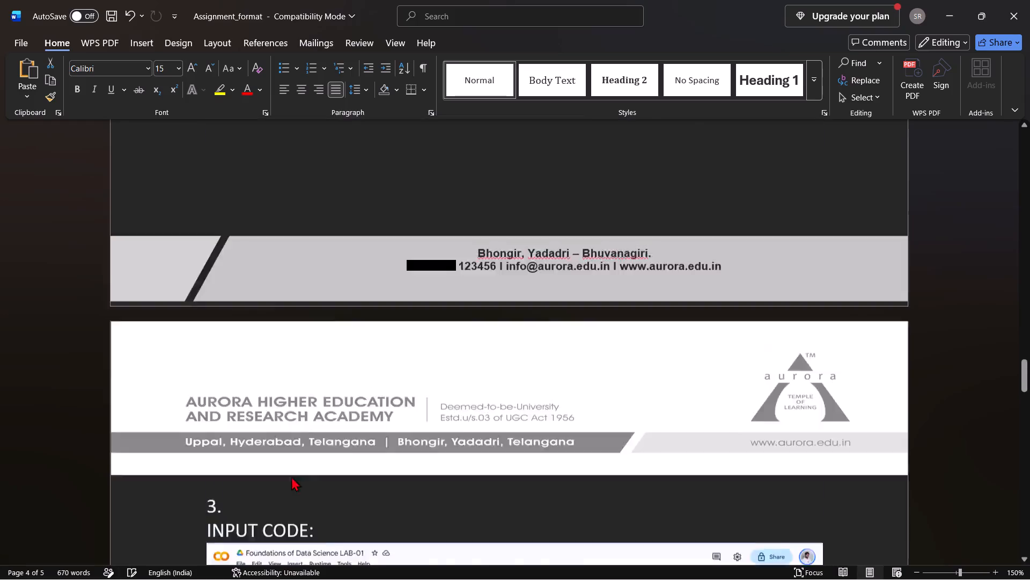
{"action": "scroll", "coordinate": [291, 476], "scroll_direction": "up", "scroll_amount": 2}
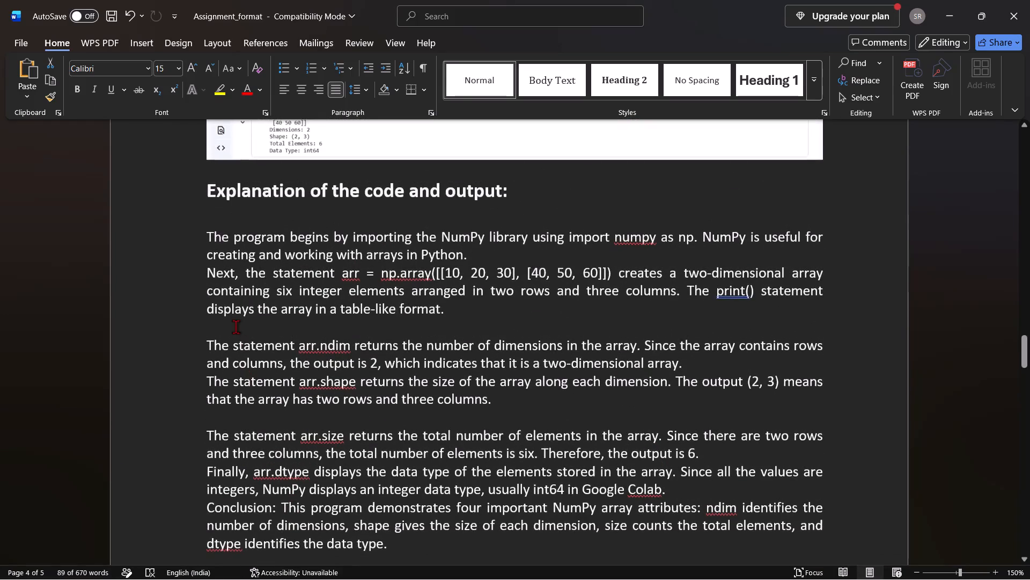
{"action": "left_click_drag", "start_coordinate": [208, 241], "coordinate": [392, 538]}
Set the font size of the Experiment 3 explanation's body text, from its first paragraph through the conclusion, to 11.
{"action": "scroll", "coordinate": [392, 538], "scroll_direction": "down", "scroll_amount": 5}
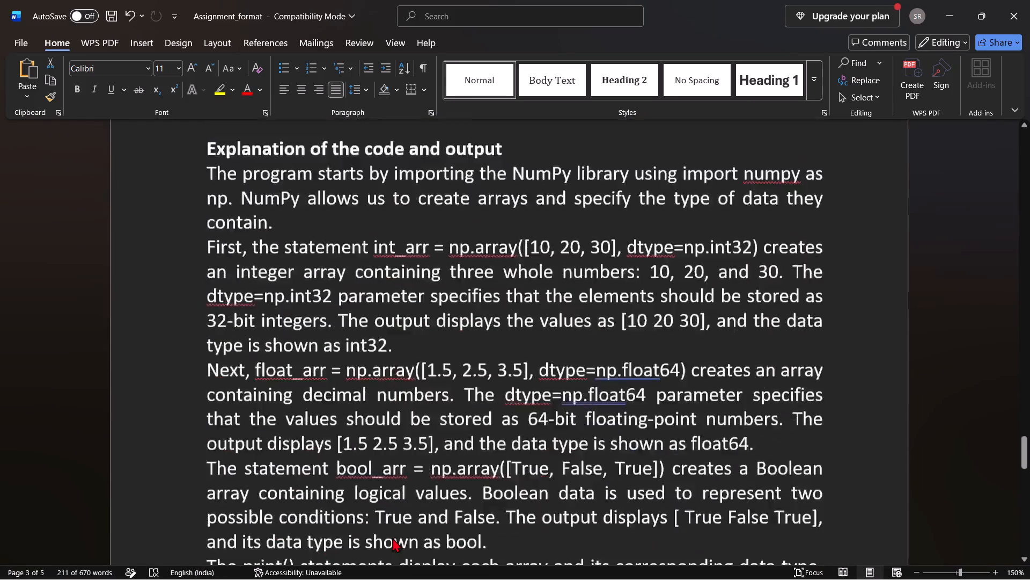
{"action": "scroll", "coordinate": [392, 538], "scroll_direction": "down", "scroll_amount": 1}
{"action": "scroll", "coordinate": [392, 538], "scroll_direction": "up", "scroll_amount": 1}
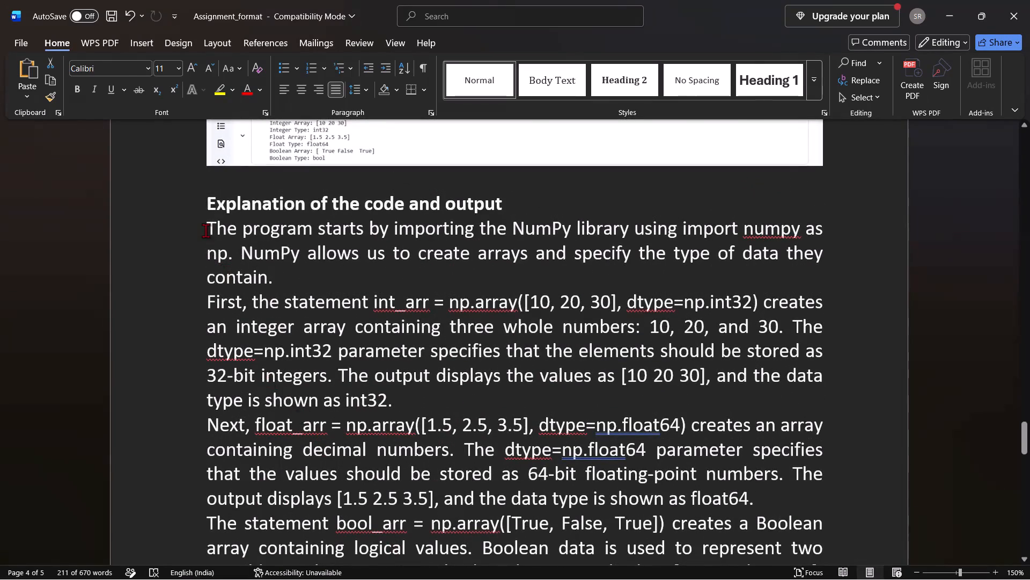
{"action": "left_click_drag", "start_coordinate": [205, 229], "coordinate": [390, 579]}
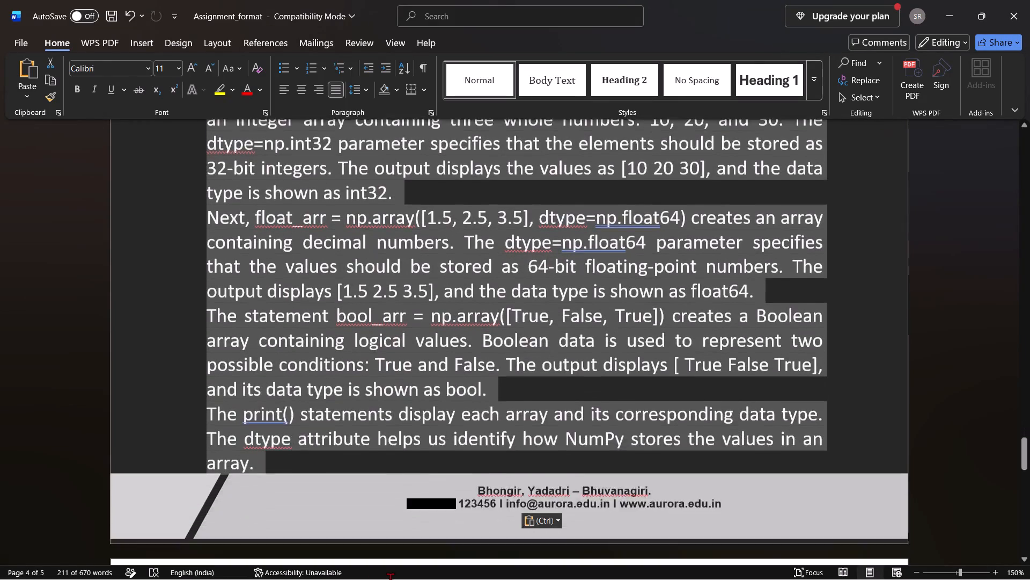
{"action": "left_click_drag", "start_coordinate": [390, 579], "coordinate": [524, 482]}
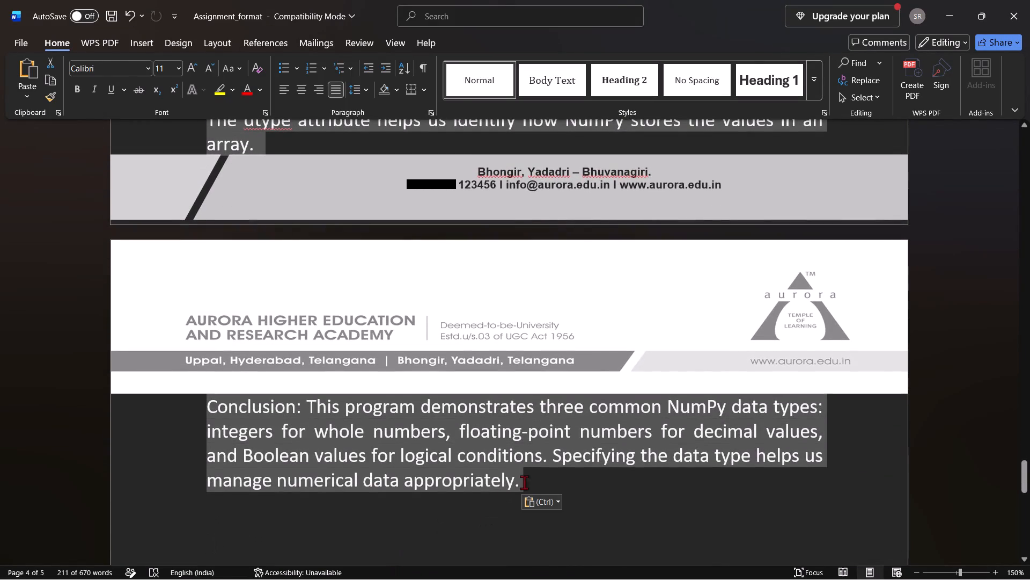
{"action": "left_click_drag", "start_coordinate": [524, 482], "coordinate": [525, 481]}
{"action": "left_click", "coordinate": [606, 438]}
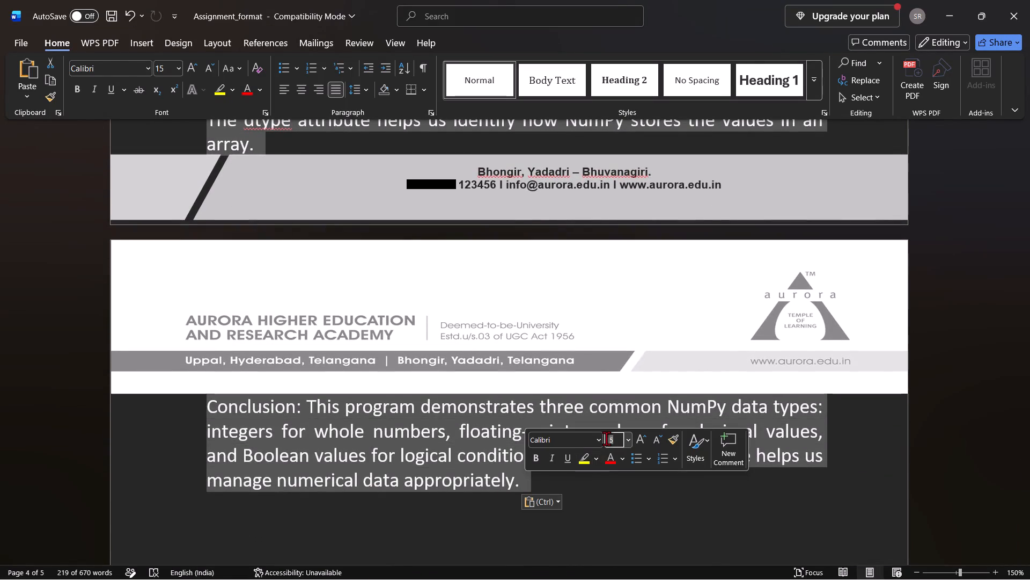
{"action": "type", "text": "11"}
{"action": "key", "text": "Return"}
{"action": "left_click", "coordinate": [560, 285]}
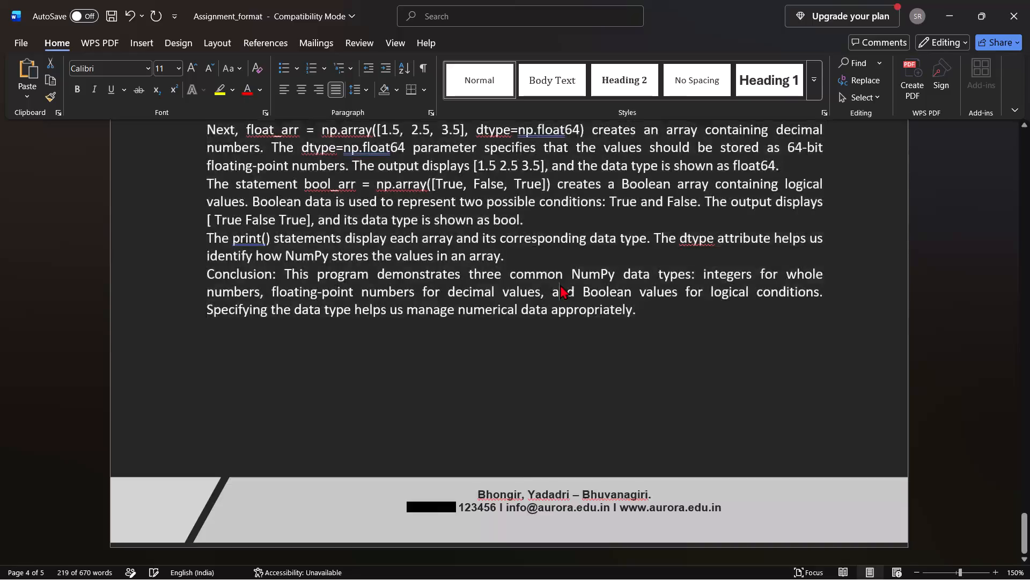
Remove the blank line between the Experiment 3 output screenshot and the "Explanation of the code and output" heading.
{"action": "scroll", "coordinate": [560, 285], "scroll_direction": "up", "scroll_amount": 1}
{"action": "left_click", "coordinate": [401, 197]}
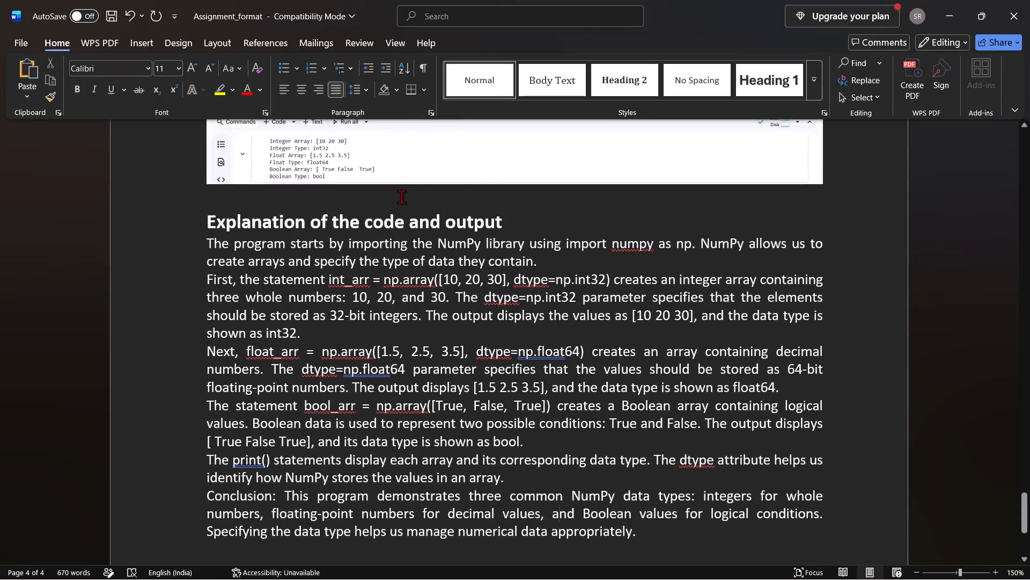
{"action": "key", "text": "BackSpace"}
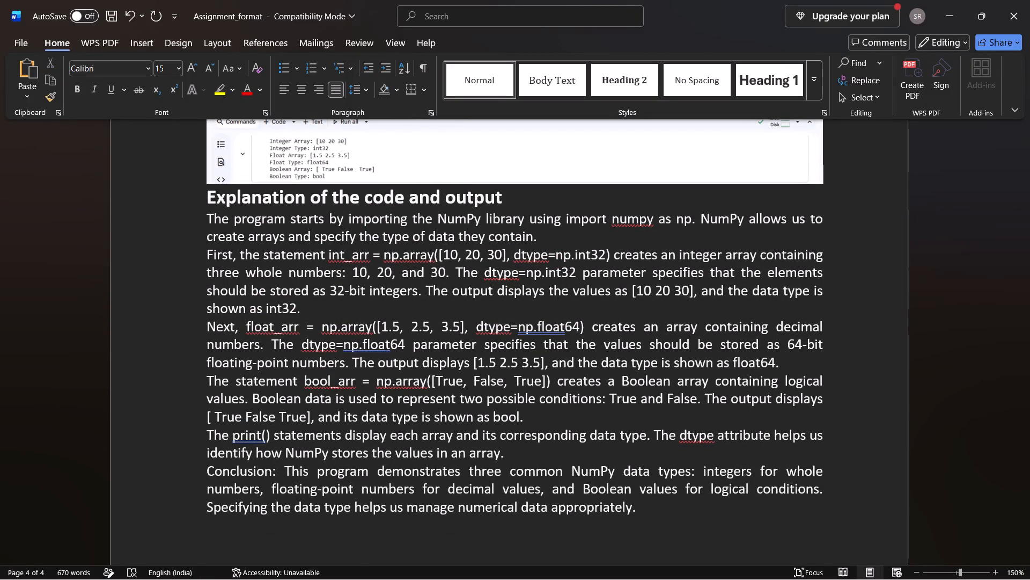
Insert a blank line between each pair of consecutive paragraphs in the Experiment 3 explanation, down to the conclusion.
{"action": "scroll", "coordinate": [401, 197], "scroll_direction": "up", "scroll_amount": 12}
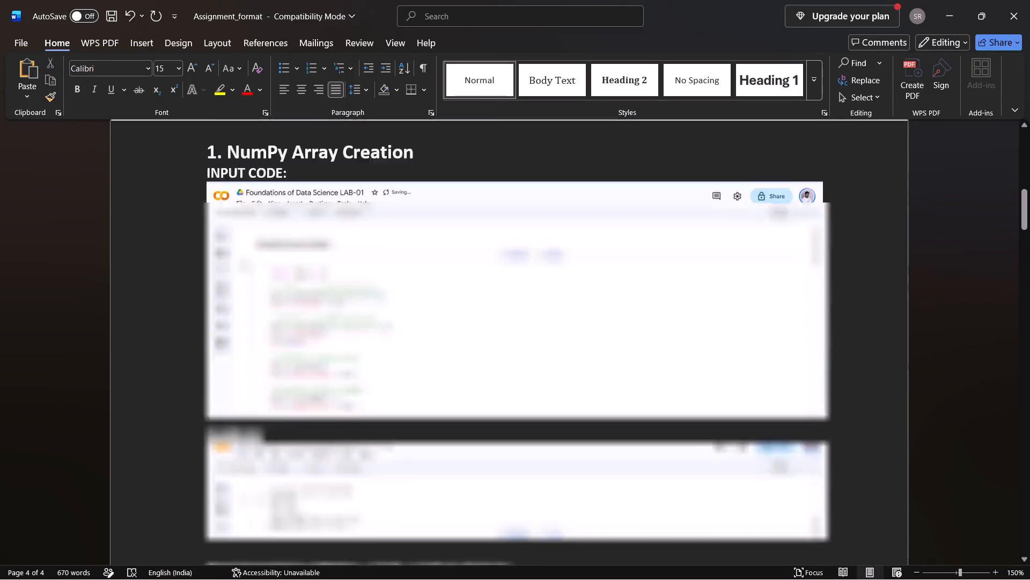
{"action": "scroll", "coordinate": [401, 197], "scroll_direction": "up", "scroll_amount": 5}
{"action": "scroll", "coordinate": [401, 197], "scroll_direction": "down", "scroll_amount": 1}
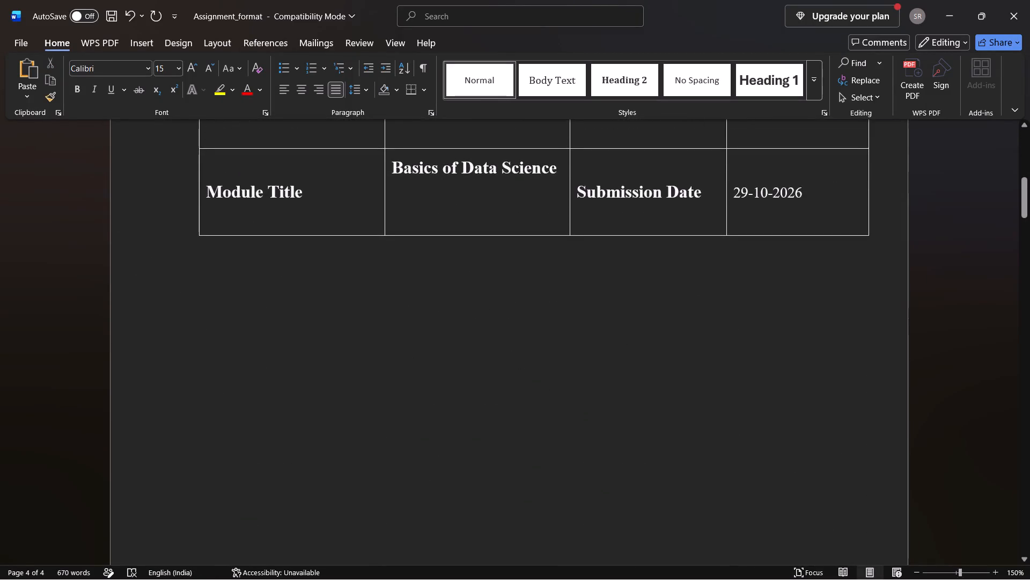
{"action": "scroll", "coordinate": [401, 197], "scroll_direction": "down", "scroll_amount": 5}
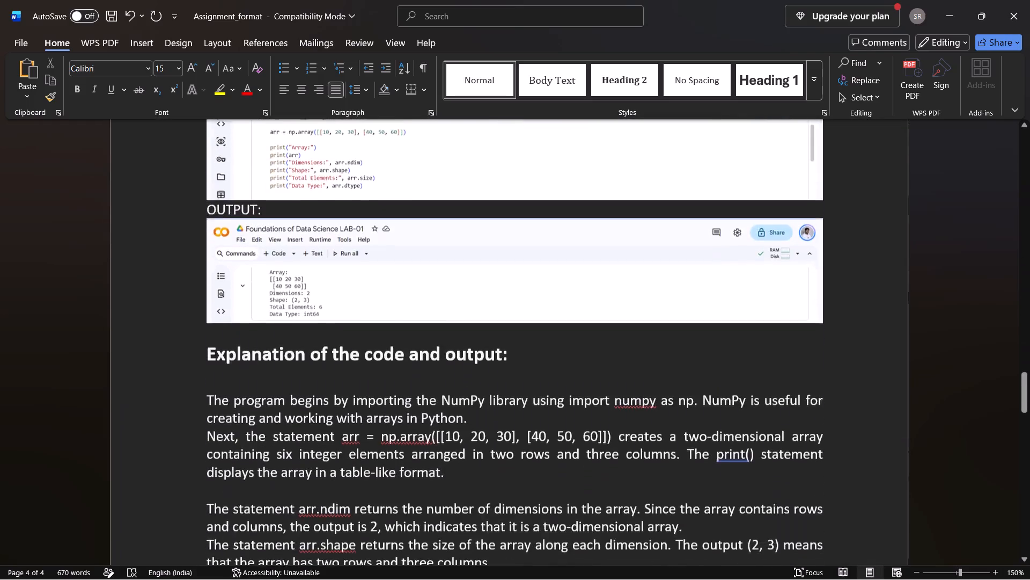
{"action": "scroll", "coordinate": [401, 197], "scroll_direction": "down", "scroll_amount": 3}
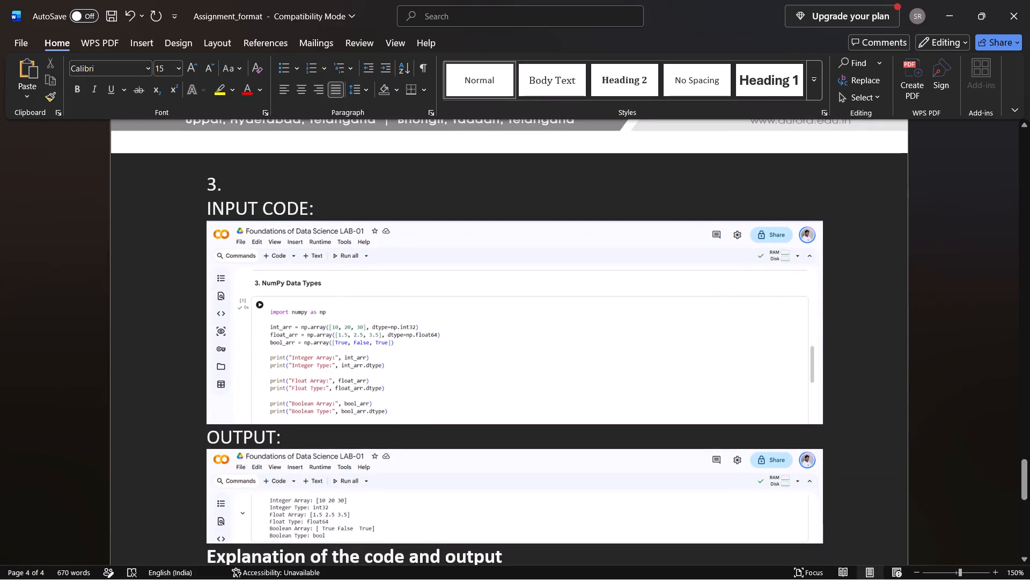
{"action": "scroll", "coordinate": [401, 197], "scroll_direction": "down", "scroll_amount": 1}
{"action": "scroll", "coordinate": [401, 197], "scroll_direction": "up", "scroll_amount": 1}
{"action": "left_click", "coordinate": [544, 248]}
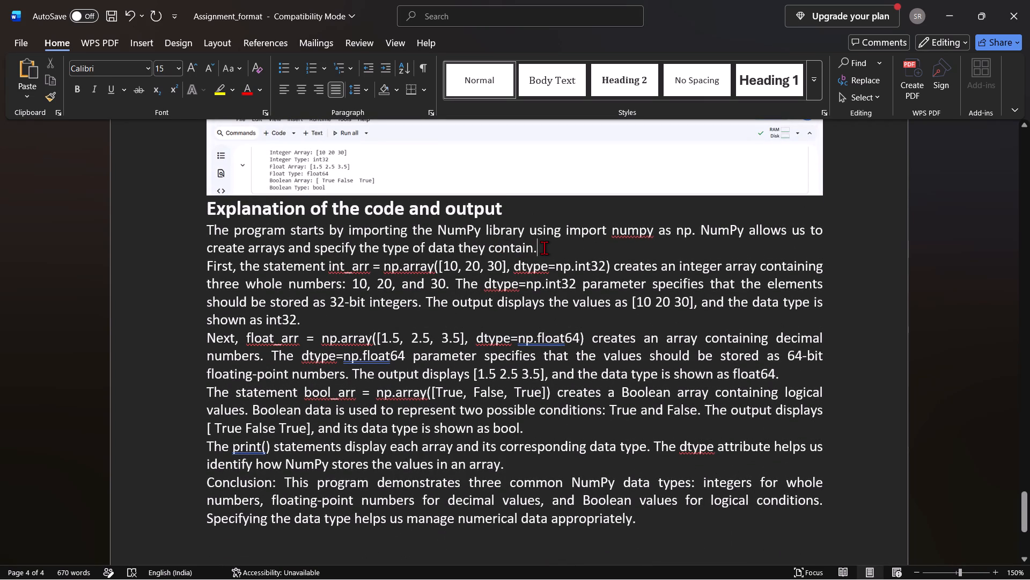
{"action": "key", "text": "Return"}
{"action": "left_click", "coordinate": [400, 334]}
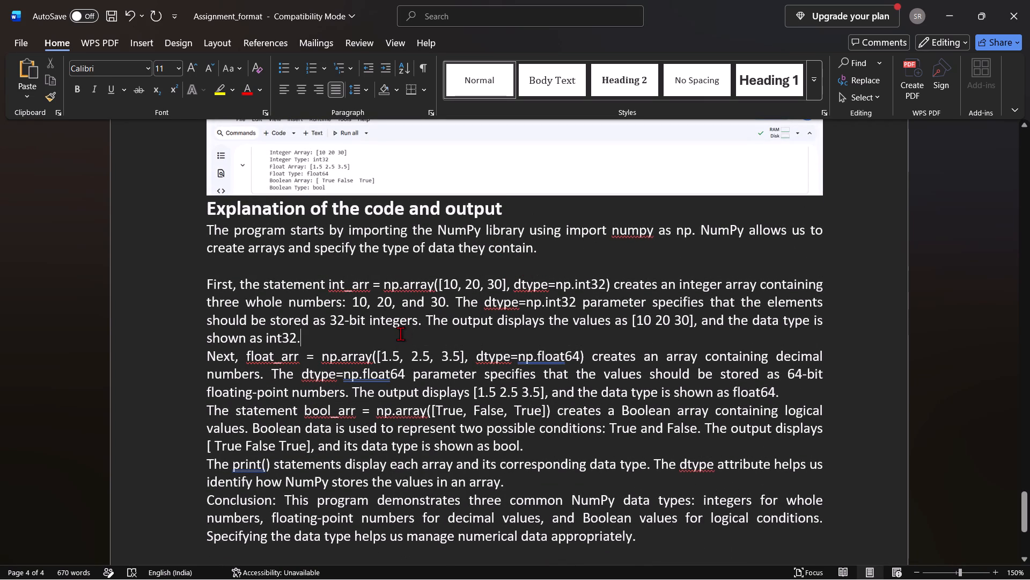
{"action": "key", "text": "Return"}
{"action": "scroll", "coordinate": [400, 334], "scroll_direction": "down", "scroll_amount": 1}
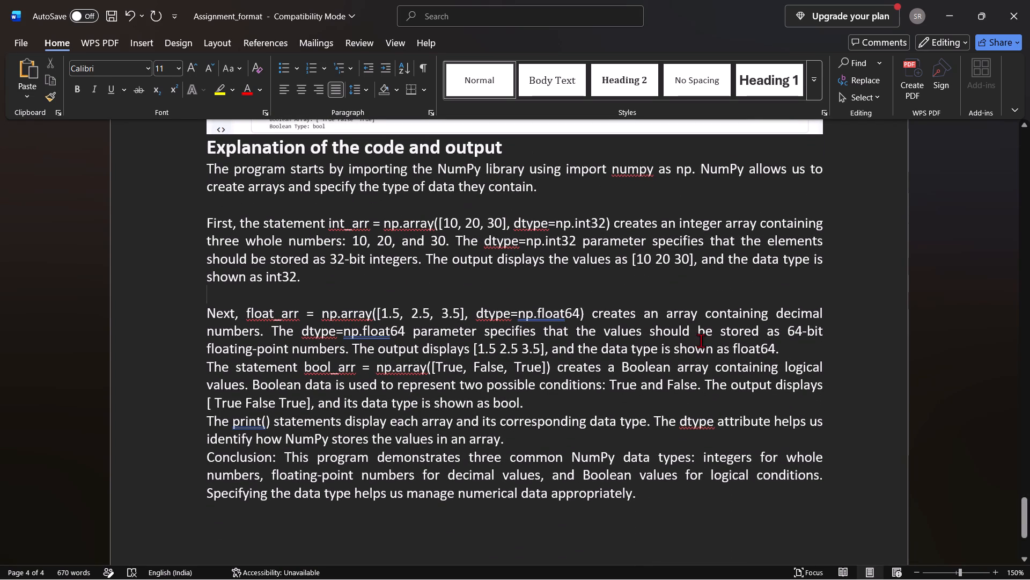
{"action": "left_click", "coordinate": [793, 352]}
{"action": "key", "text": "Return"}
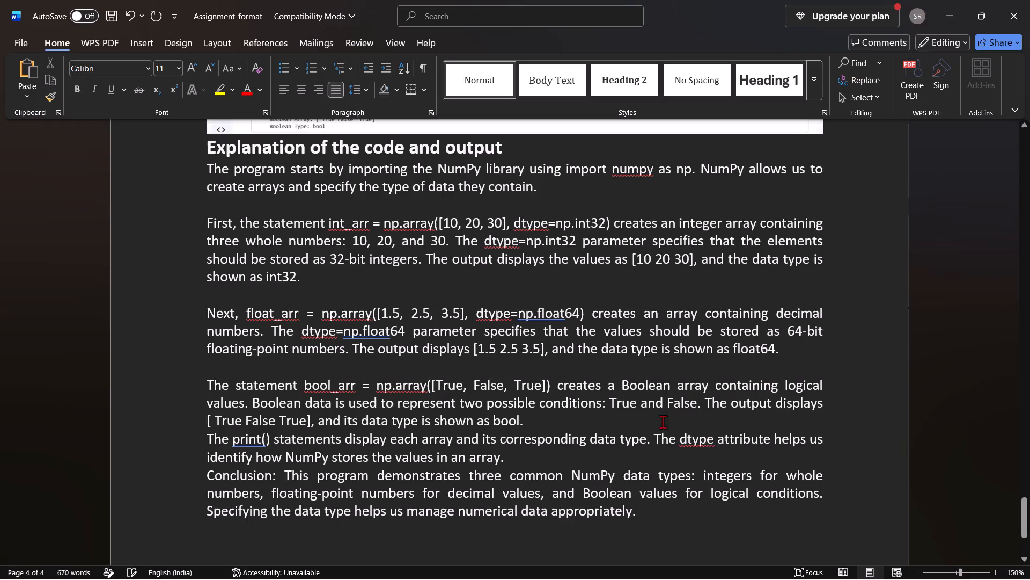
{"action": "left_click", "coordinate": [580, 422]}
{"action": "key", "text": "Return"}
{"action": "scroll", "coordinate": [580, 422], "scroll_direction": "down", "scroll_amount": 1}
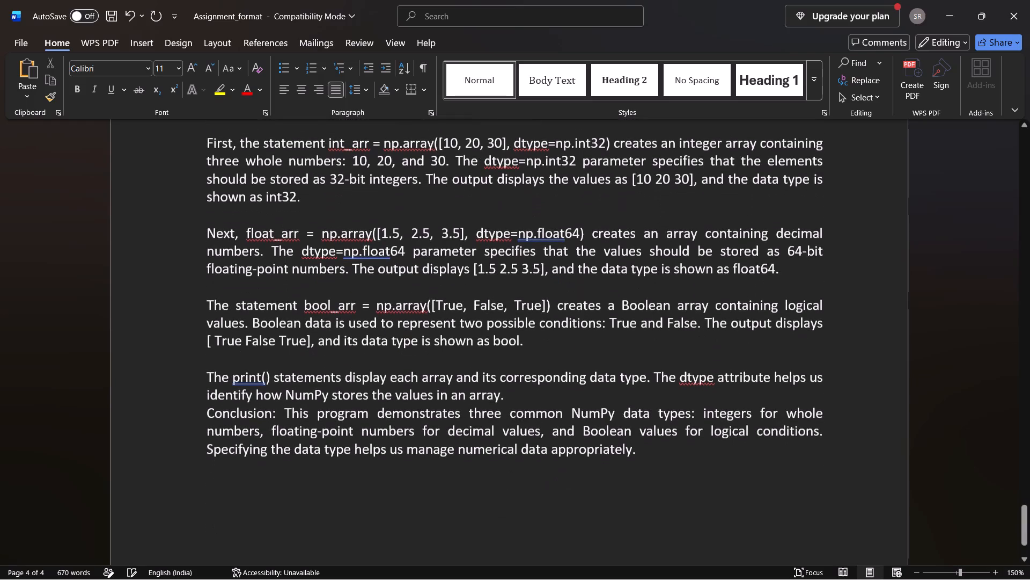
{"action": "left_click", "coordinate": [507, 397]}
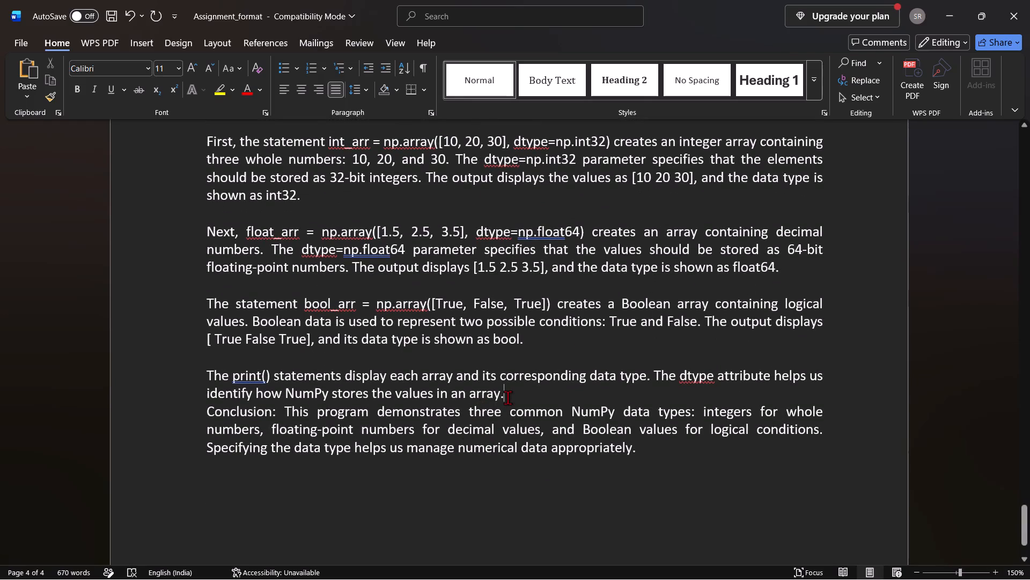
{"action": "key", "text": "Return"}
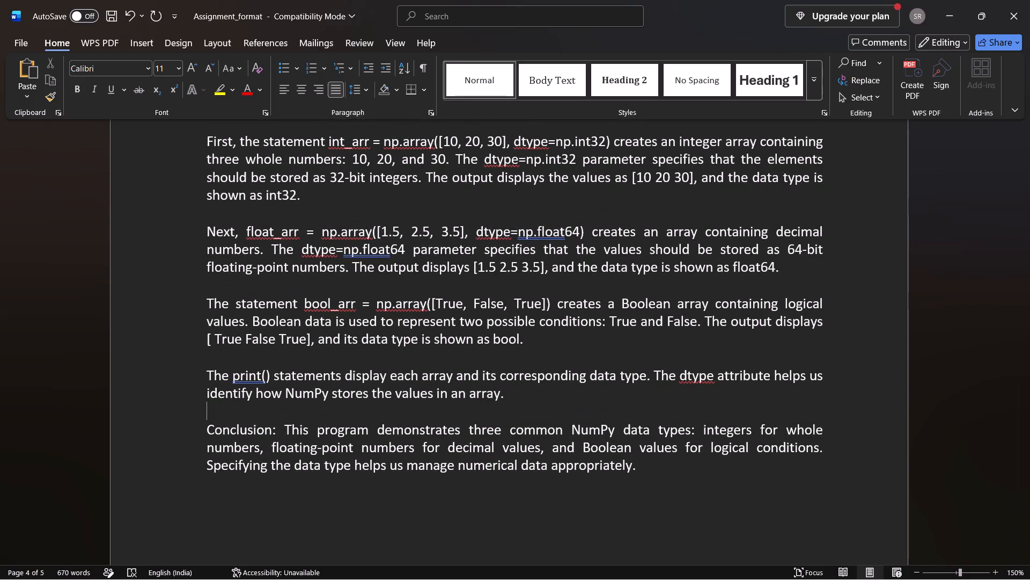
Copy the heading text "NumPy Data Types" from Colab and paste it after "3." above "INPUT CODE:" in Word.
{"action": "scroll", "coordinate": [507, 397], "scroll_direction": "down", "scroll_amount": 2}
{"action": "scroll", "coordinate": [507, 397], "scroll_direction": "up", "scroll_amount": 1}
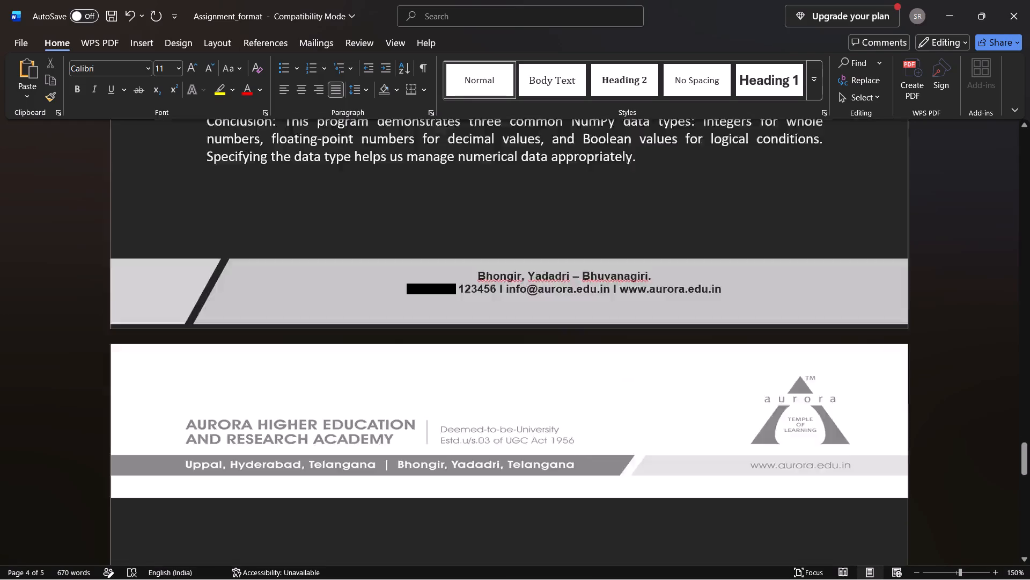
{"action": "scroll", "coordinate": [507, 397], "scroll_direction": "up", "scroll_amount": 3}
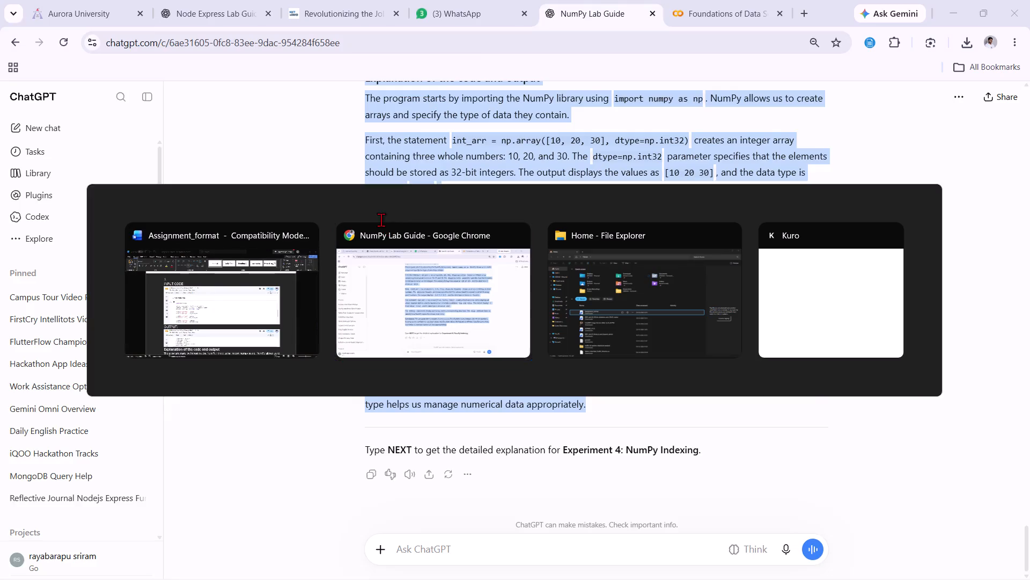
{"action": "left_click", "coordinate": [680, 0]}
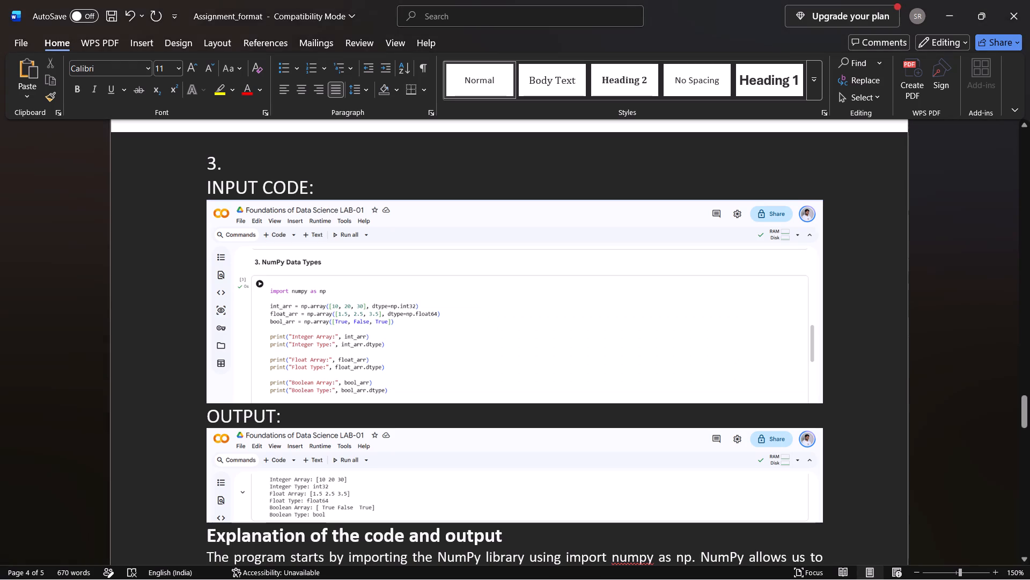
{"action": "scroll", "coordinate": [196, 286], "scroll_direction": "up", "scroll_amount": 4}
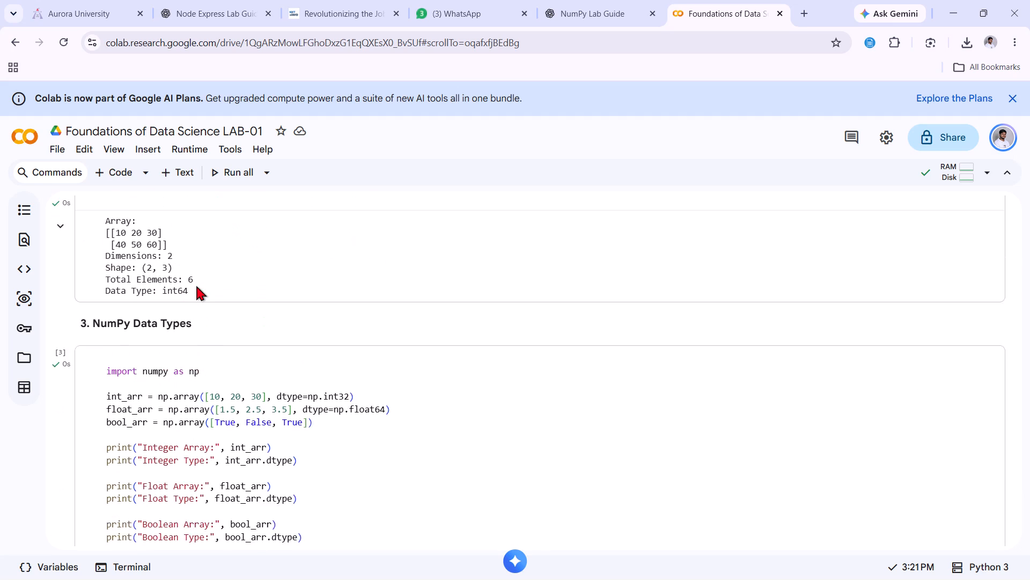
{"action": "scroll", "coordinate": [196, 286], "scroll_direction": "up", "scroll_amount": 2}
{"action": "left_click_drag", "start_coordinate": [198, 377], "coordinate": [87, 368]}
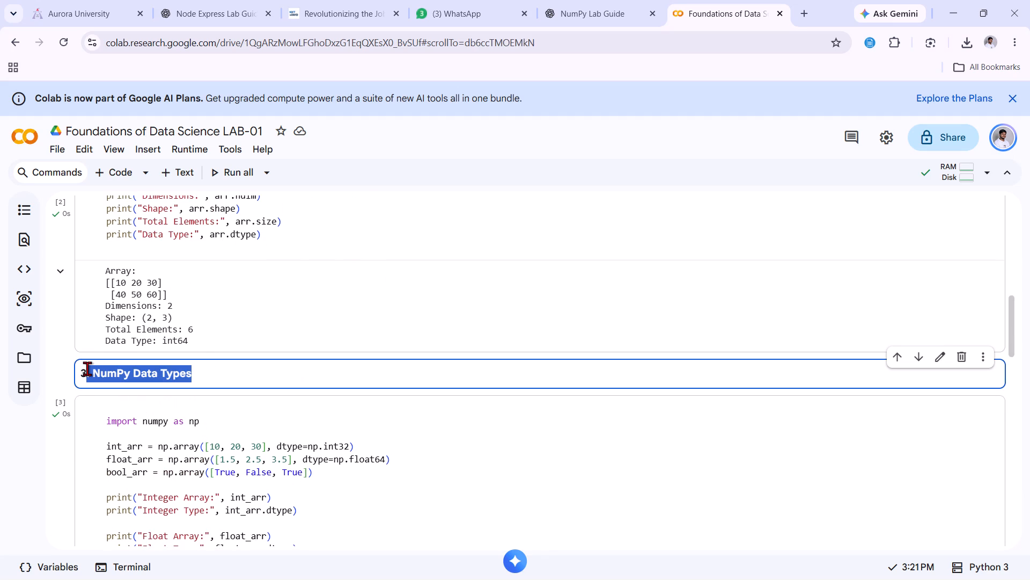
{"action": "left_click_drag", "start_coordinate": [87, 368], "coordinate": [92, 367]}
{"action": "key", "text": "ctrl+c"}
{"action": "key", "text": "ctrl+c"}
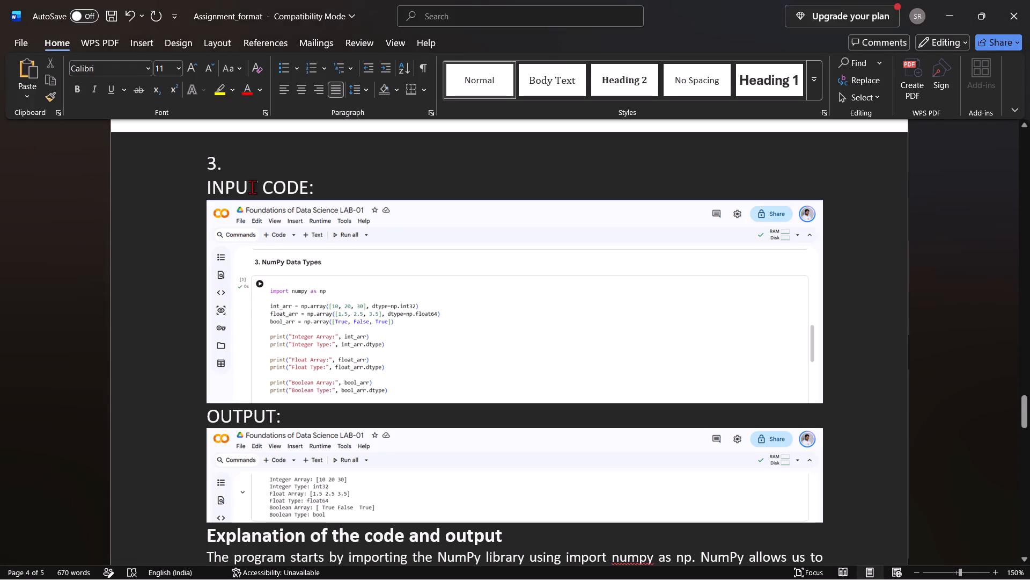
{"action": "left_click", "coordinate": [242, 171]}
{"action": "key", "text": "ctrl+v"}
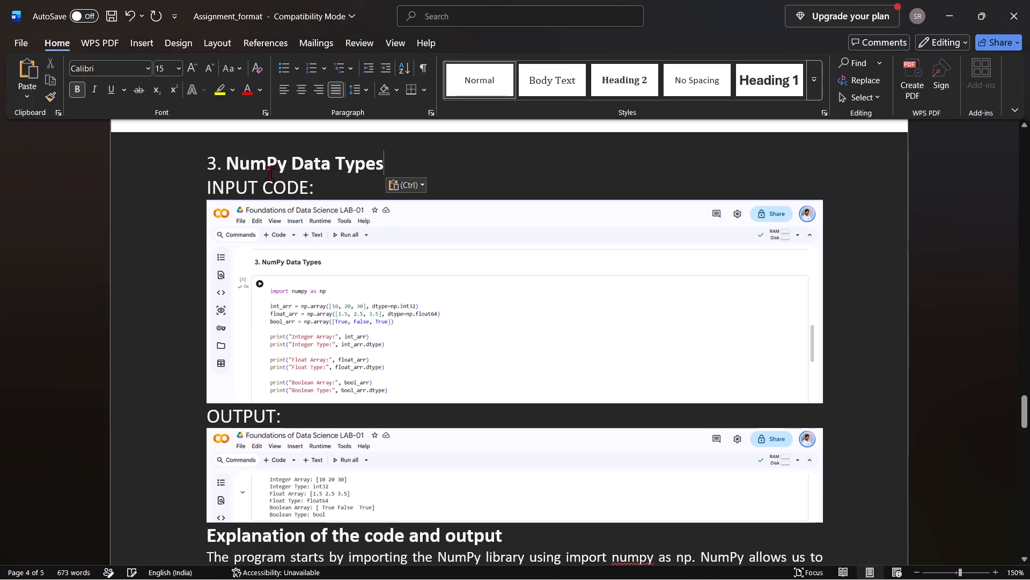
Copy the heading "4. NumPy Indexing" from Colab, paste it at the top of Word's fifth page, and start a new line below it.
{"action": "scroll", "coordinate": [301, 183], "scroll_direction": "down", "scroll_amount": 3}
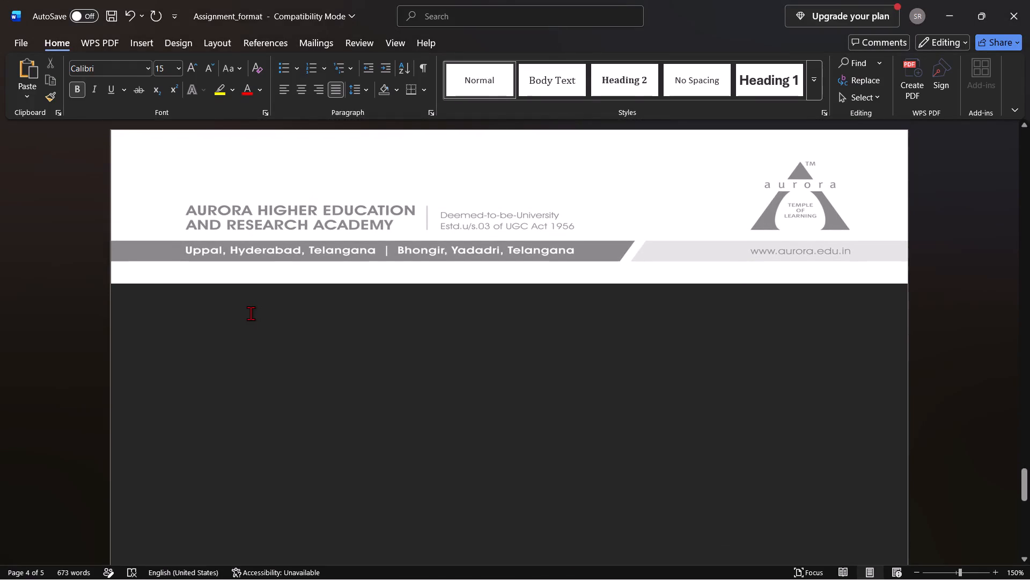
{"action": "left_click", "coordinate": [251, 313]}
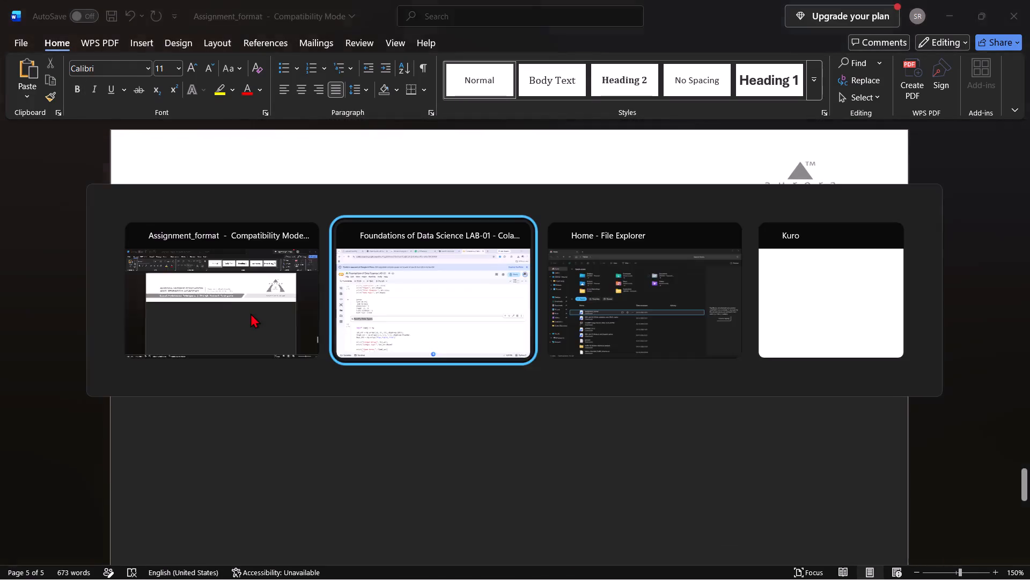
{"action": "scroll", "coordinate": [251, 313], "scroll_direction": "down", "scroll_amount": 2}
{"action": "scroll", "coordinate": [210, 418], "scroll_direction": "down", "scroll_amount": 1}
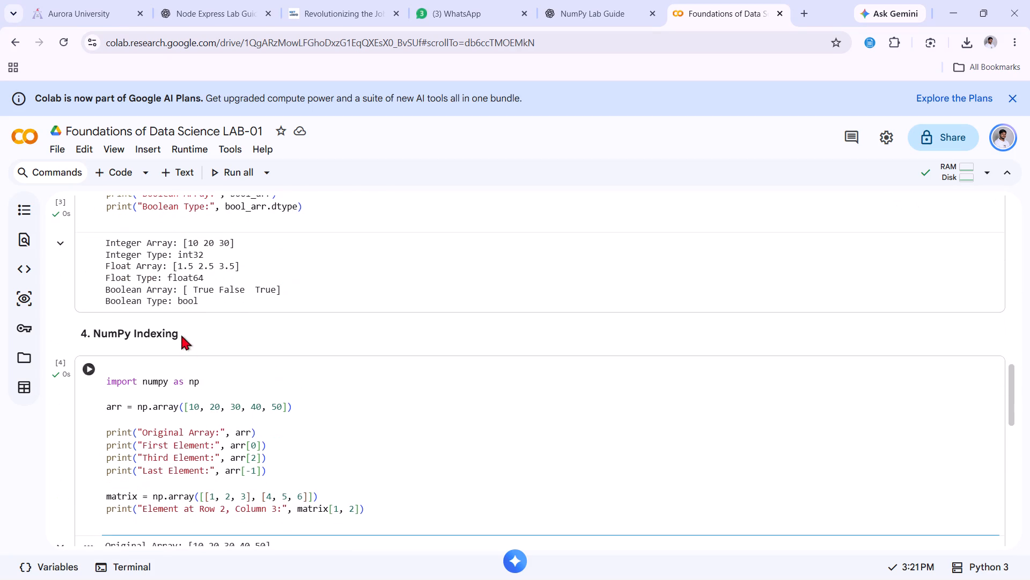
{"action": "left_click_drag", "start_coordinate": [180, 333], "coordinate": [73, 335]}
{"action": "key", "text": "ctrl+c"}
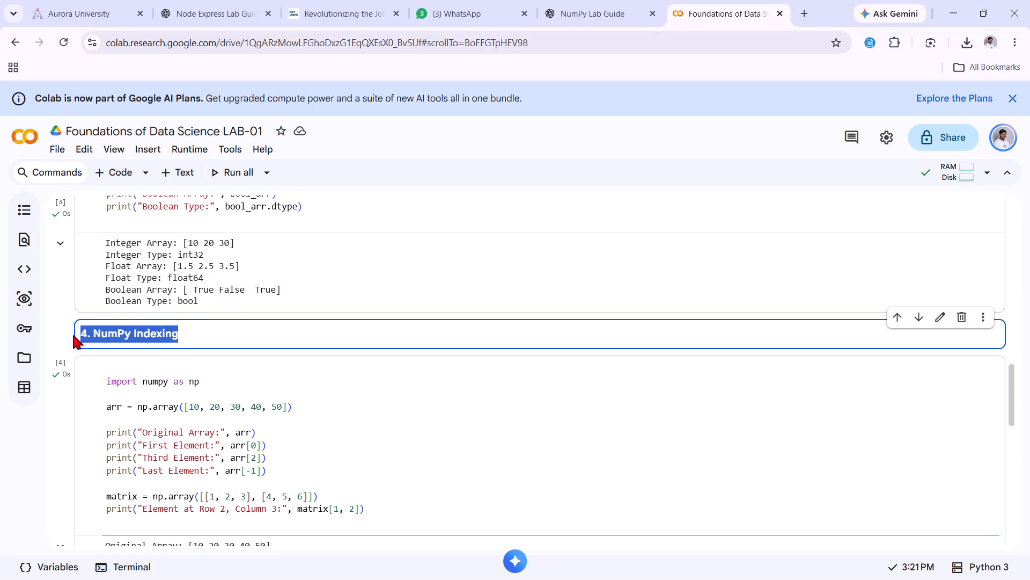
{"action": "key", "text": "ctrl+c"}
{"action": "key", "text": "ctrl+v"}
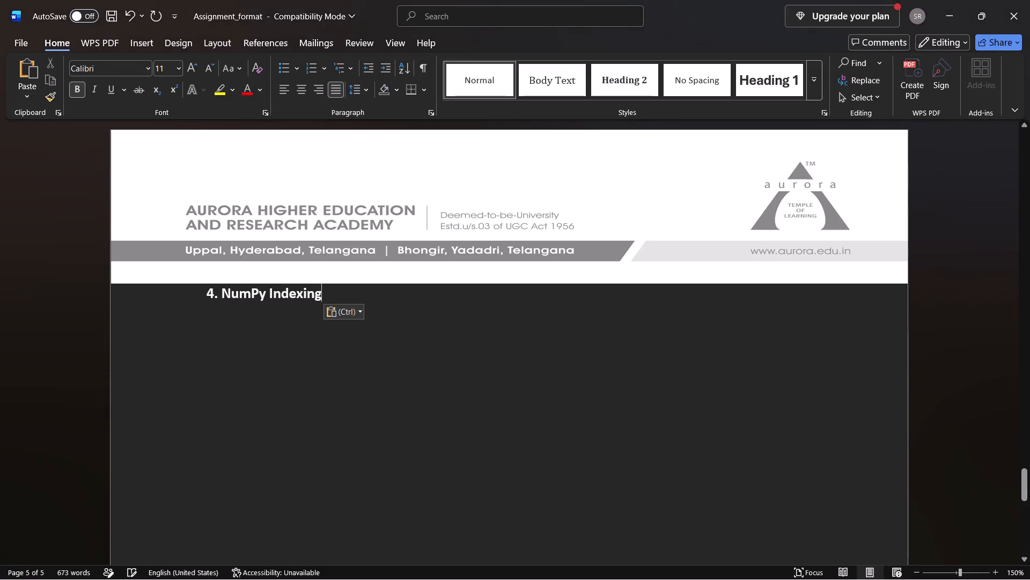
{"action": "key", "text": "Return"}
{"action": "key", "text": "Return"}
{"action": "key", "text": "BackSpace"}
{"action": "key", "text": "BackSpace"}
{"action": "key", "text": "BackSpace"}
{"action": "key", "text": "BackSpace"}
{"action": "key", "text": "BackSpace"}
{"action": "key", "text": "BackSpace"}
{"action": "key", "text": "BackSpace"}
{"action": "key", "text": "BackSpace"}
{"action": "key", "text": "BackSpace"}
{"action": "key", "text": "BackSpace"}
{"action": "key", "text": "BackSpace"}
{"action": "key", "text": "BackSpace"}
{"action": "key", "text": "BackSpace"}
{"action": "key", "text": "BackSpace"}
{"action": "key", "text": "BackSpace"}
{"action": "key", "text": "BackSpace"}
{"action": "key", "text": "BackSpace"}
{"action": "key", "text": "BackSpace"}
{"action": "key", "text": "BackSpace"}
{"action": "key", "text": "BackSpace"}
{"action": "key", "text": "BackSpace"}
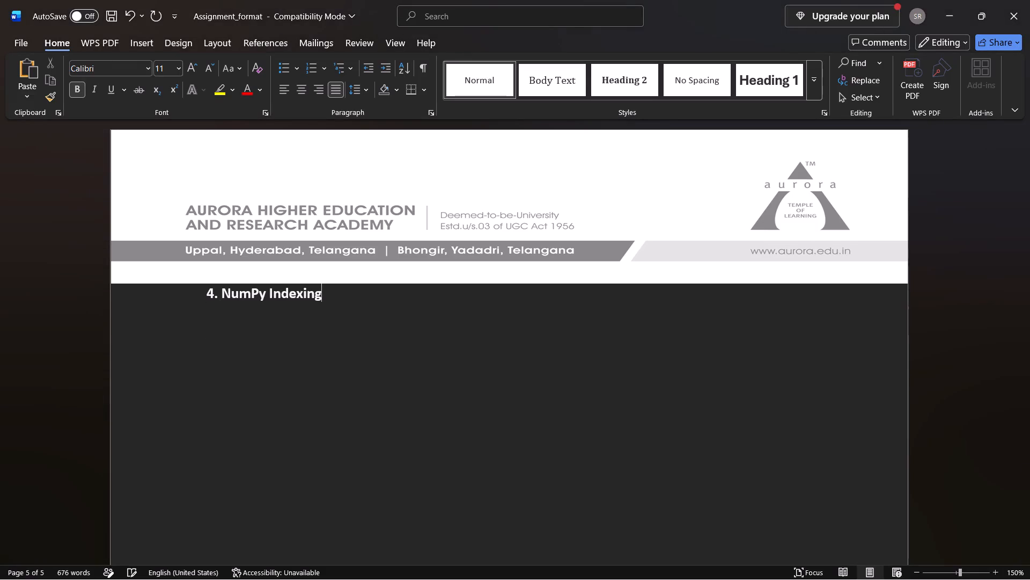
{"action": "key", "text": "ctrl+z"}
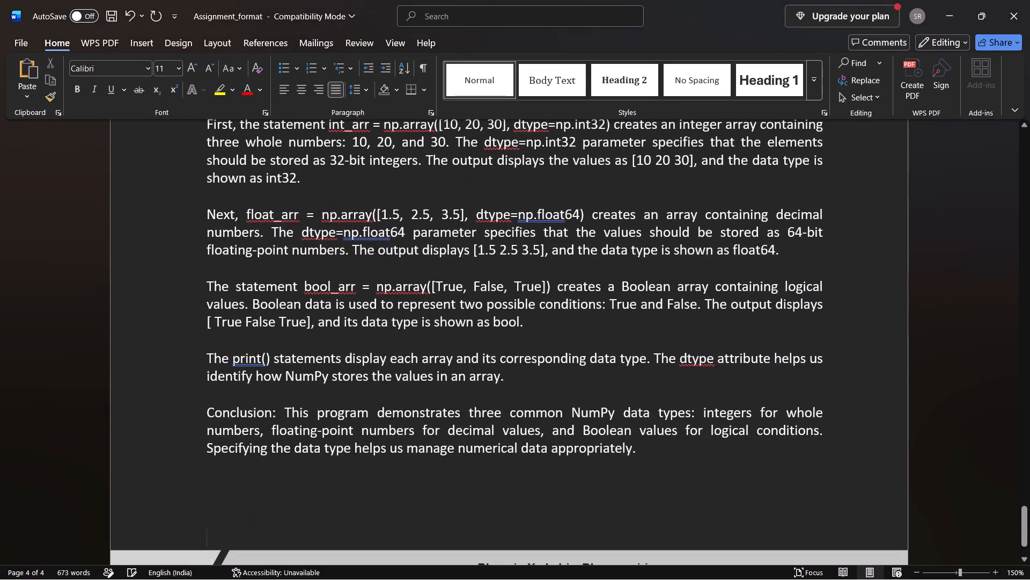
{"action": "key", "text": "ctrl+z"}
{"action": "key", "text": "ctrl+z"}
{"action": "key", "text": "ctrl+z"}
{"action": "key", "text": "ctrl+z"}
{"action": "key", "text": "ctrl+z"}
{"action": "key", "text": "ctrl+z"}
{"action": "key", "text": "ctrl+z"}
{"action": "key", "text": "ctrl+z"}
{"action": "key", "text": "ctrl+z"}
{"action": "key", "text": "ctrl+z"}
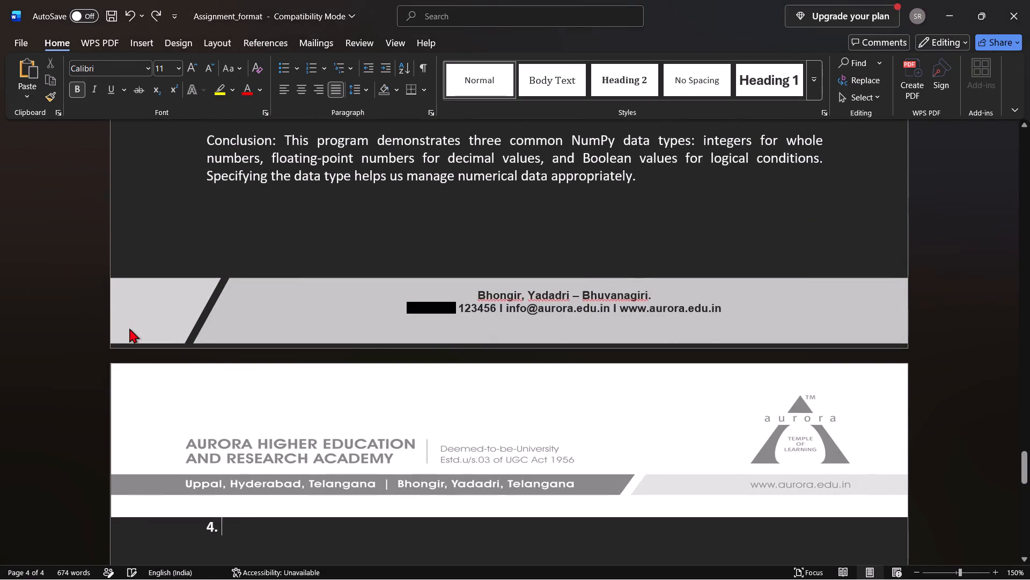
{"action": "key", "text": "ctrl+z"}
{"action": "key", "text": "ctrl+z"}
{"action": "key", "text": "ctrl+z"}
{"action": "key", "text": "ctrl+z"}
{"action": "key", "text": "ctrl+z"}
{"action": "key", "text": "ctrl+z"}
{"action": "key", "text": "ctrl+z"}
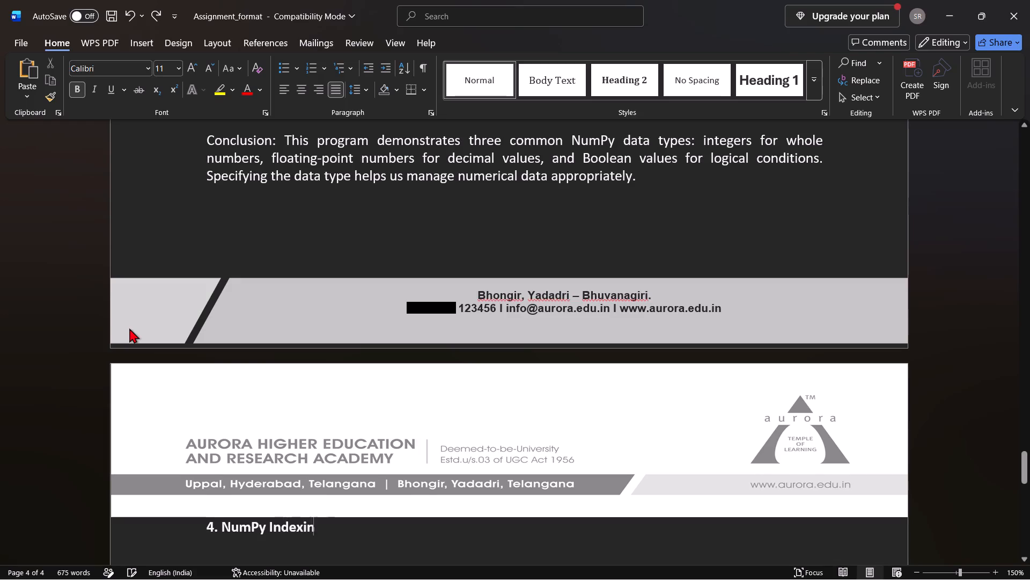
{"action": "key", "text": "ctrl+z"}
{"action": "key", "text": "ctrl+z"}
Set the font size of the "4. NumPy Indexing" heading to 15 and place the cursor on the line below it.
{"action": "scroll", "coordinate": [129, 328], "scroll_direction": "down", "scroll_amount": 1}
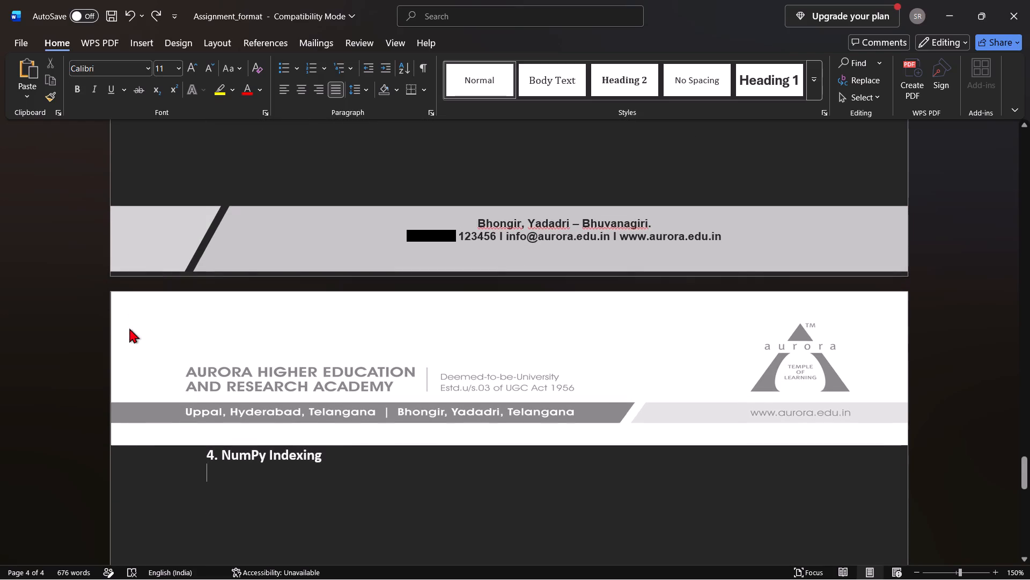
{"action": "scroll", "coordinate": [173, 353], "scroll_direction": "down", "scroll_amount": 1}
{"action": "scroll", "coordinate": [344, 211], "scroll_direction": "up", "scroll_amount": 1}
{"action": "scroll", "coordinate": [344, 211], "scroll_direction": "down", "scroll_amount": 1}
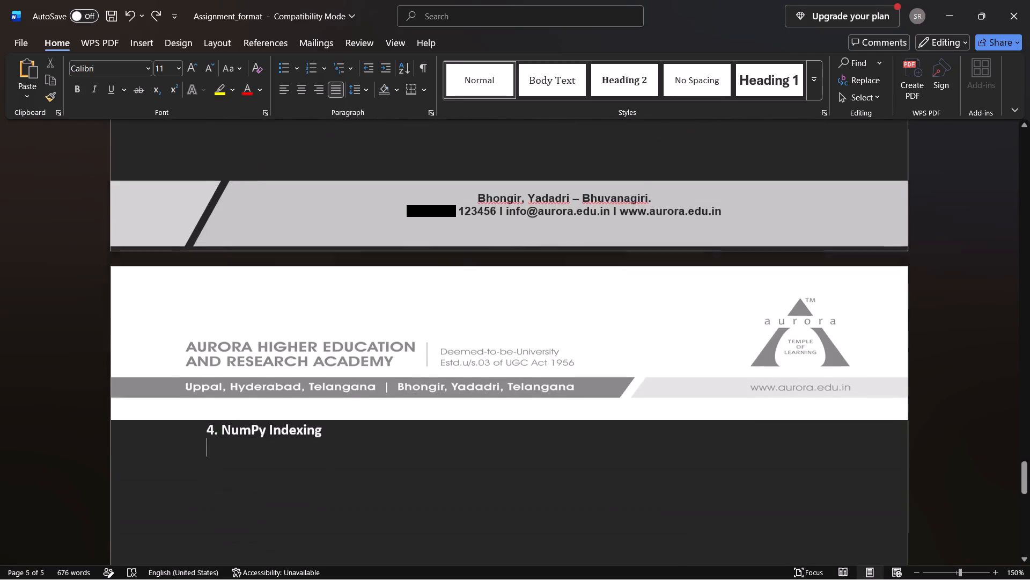
{"action": "scroll", "coordinate": [344, 211], "scroll_direction": "down", "scroll_amount": 2}
{"action": "left_click_drag", "start_coordinate": [330, 258], "coordinate": [208, 266]}
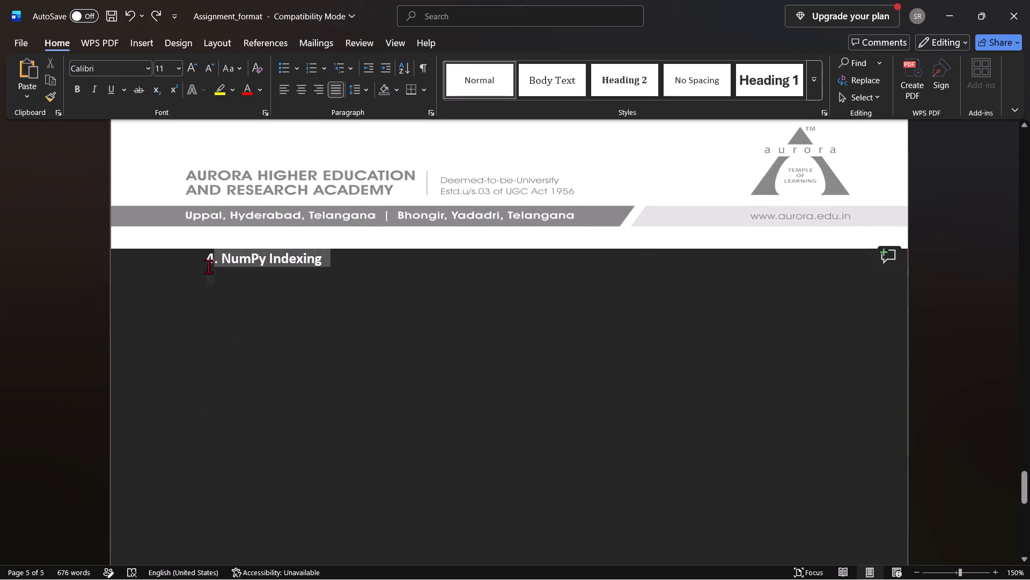
{"action": "left_click_drag", "start_coordinate": [208, 266], "coordinate": [207, 265]}
{"action": "left_click", "coordinate": [297, 222]}
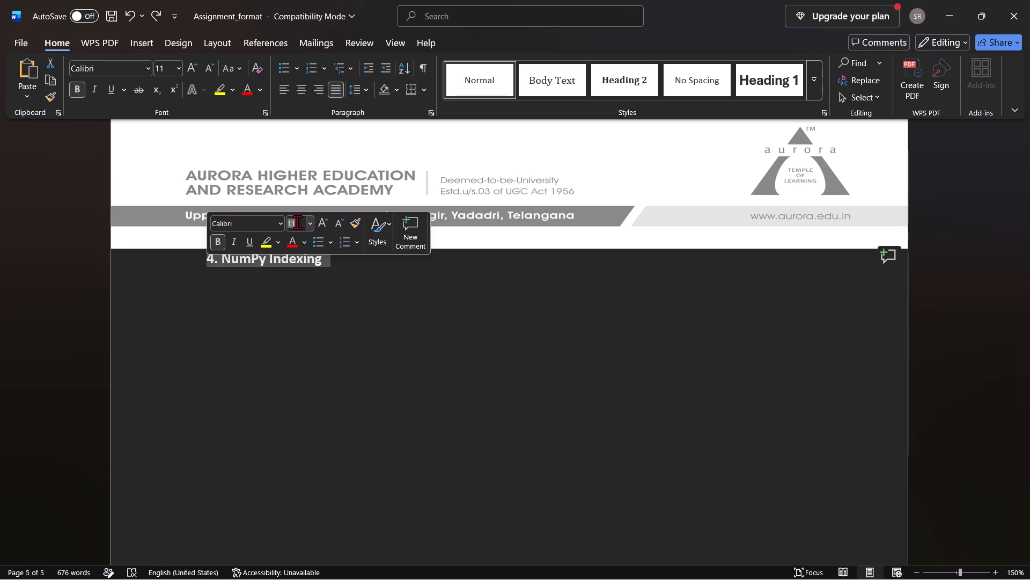
{"action": "type", "text": "15"}
{"action": "key", "text": "Return"}
{"action": "left_click", "coordinate": [392, 285]}
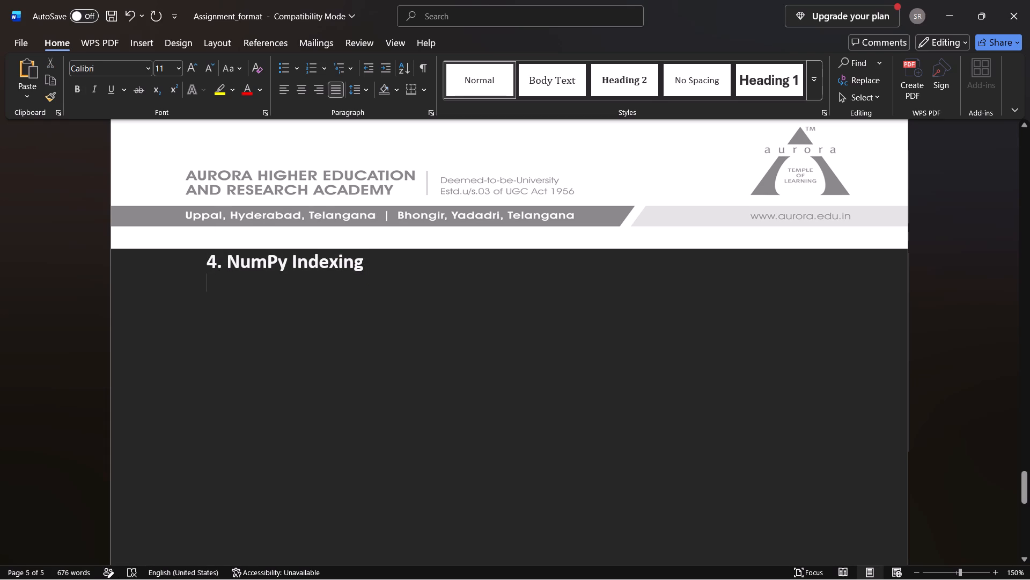
Add the label "INPUT:" under the "4. NumPy Indexing" heading and paste a screen capture of Colab's NumPy Indexing code cell below it.
{"action": "type", "text": "INPUT:"}
{"action": "key", "text": "Return"}
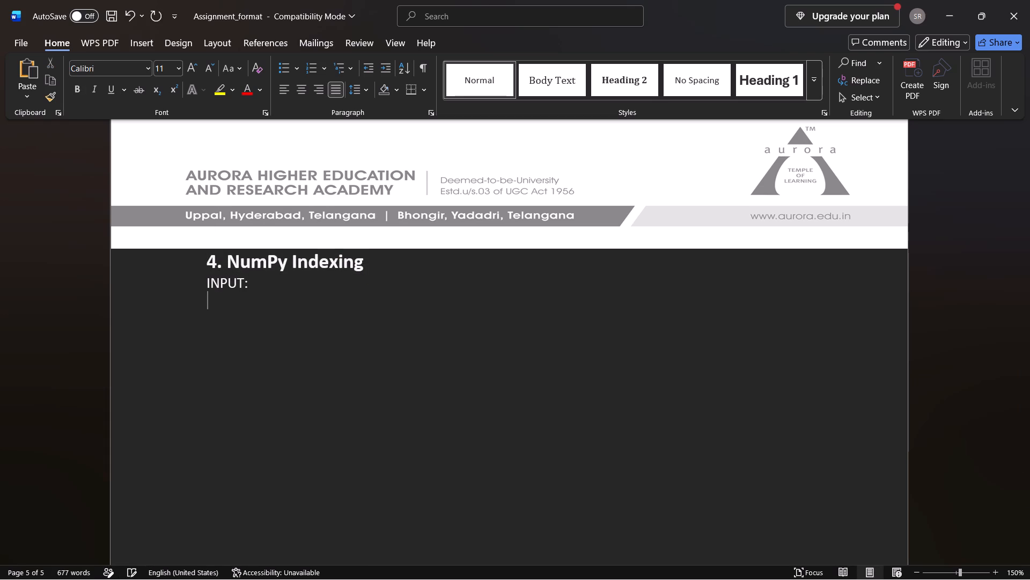
{"action": "scroll", "coordinate": [377, 312], "scroll_direction": "down", "scroll_amount": 1}
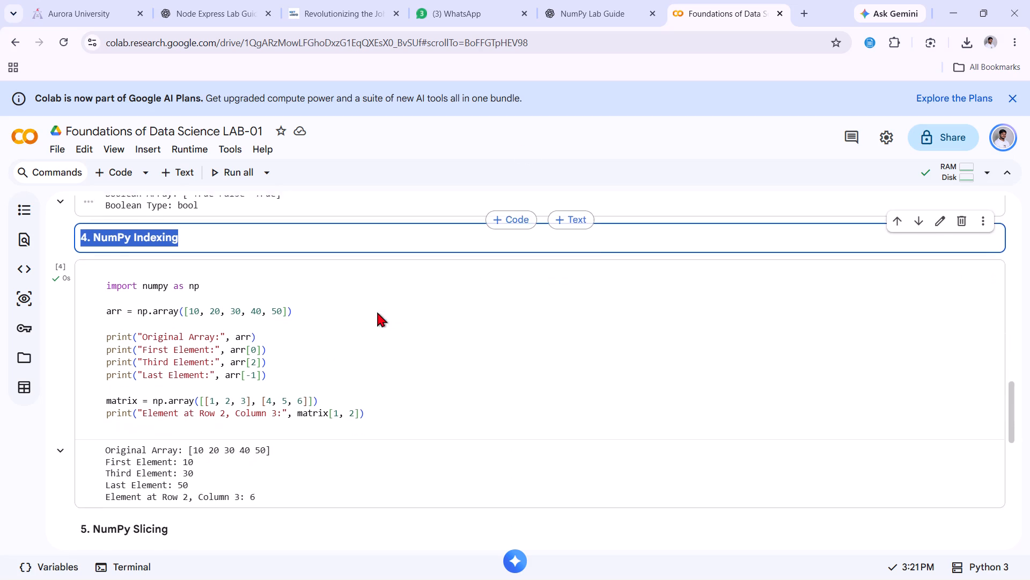
{"action": "scroll", "coordinate": [377, 312], "scroll_direction": "down", "scroll_amount": 1}
{"action": "right_click", "coordinate": [382, 299]}
{"action": "left_click", "coordinate": [371, 326]}
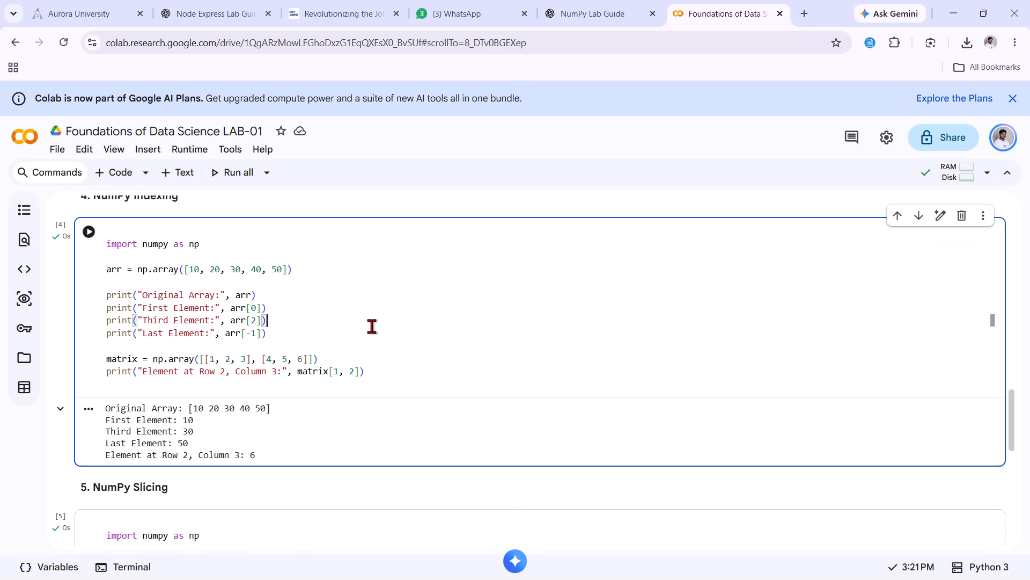
{"action": "scroll", "coordinate": [371, 326], "scroll_direction": "up", "scroll_amount": 1}
{"action": "key", "text": "Print"}
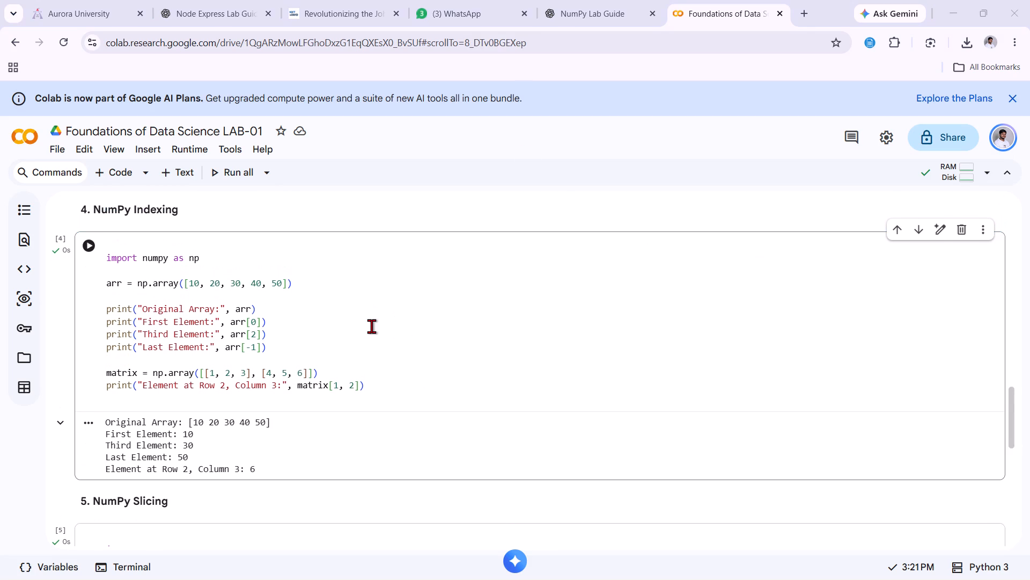
{"action": "left_click_drag", "start_coordinate": [0, 115], "coordinate": [1029, 412]}
{"action": "scroll", "coordinate": [924, 366], "scroll_direction": "right", "scroll_amount": 2}
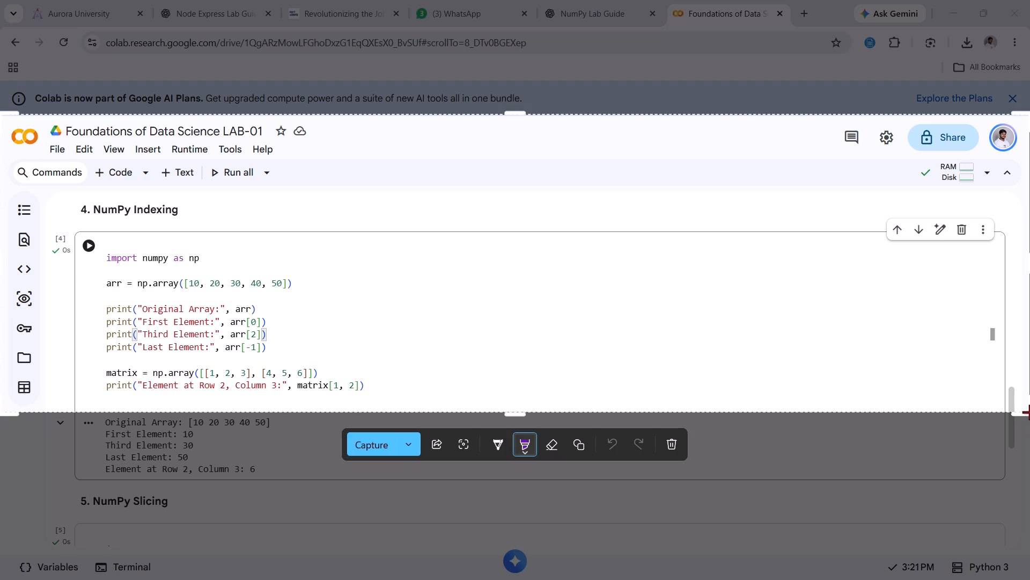
{"action": "key", "text": "ctrl+c"}
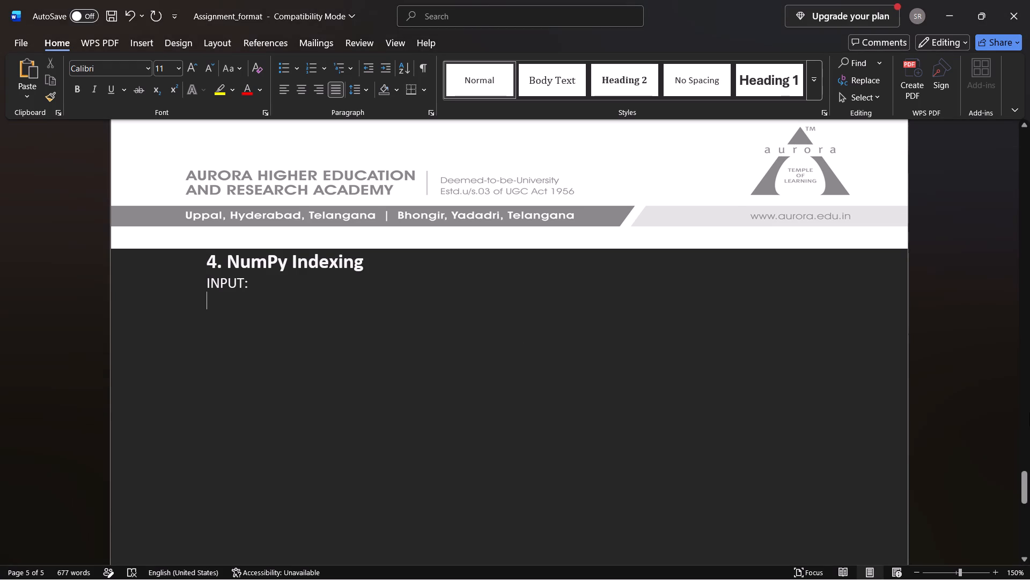
{"action": "key", "text": "ctrl+v"}
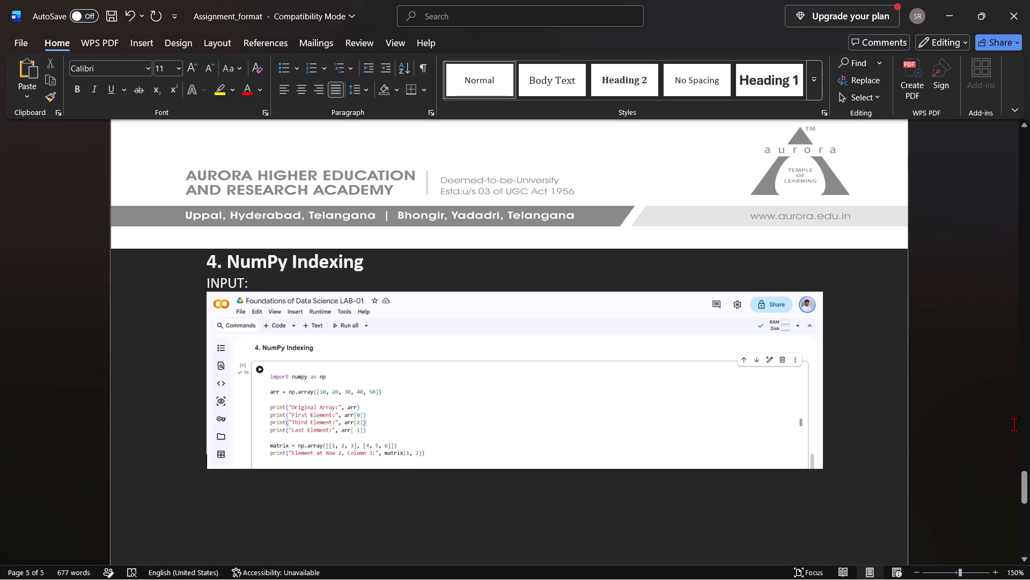
Add the label "OUTPUT:" below the code screenshot and paste a screen capture of Colab's NumPy Indexing output under it.
{"action": "left_click", "coordinate": [833, 459]}
{"action": "key", "text": "Return"}
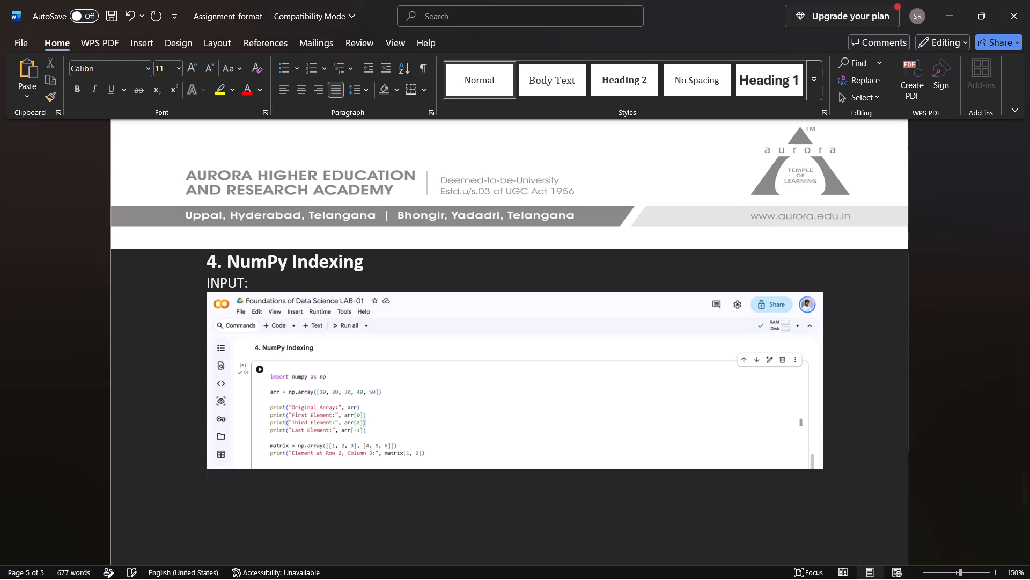
{"action": "type", "text": "OUTPUT:"}
{"action": "key", "text": "Return"}
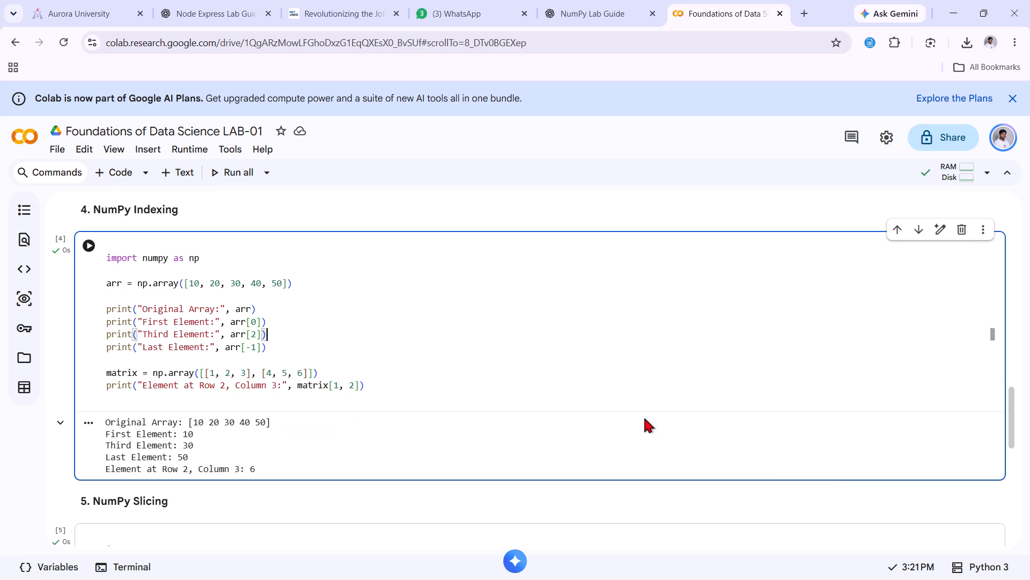
{"action": "scroll", "coordinate": [634, 414], "scroll_direction": "down", "scroll_amount": 3}
{"action": "scroll", "coordinate": [634, 414], "scroll_direction": "up", "scroll_amount": 3}
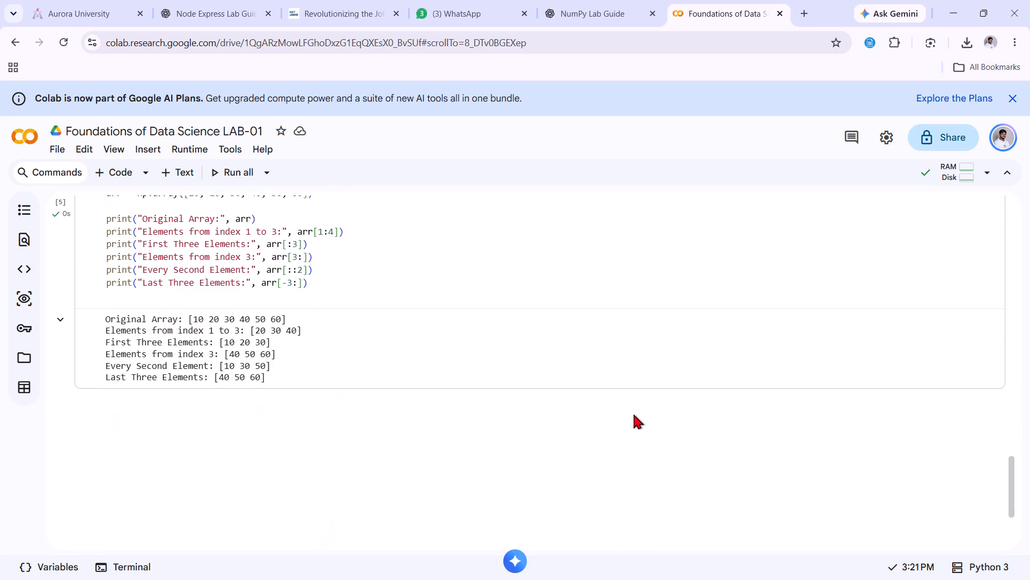
{"action": "scroll", "coordinate": [634, 414], "scroll_direction": "up", "scroll_amount": 2}
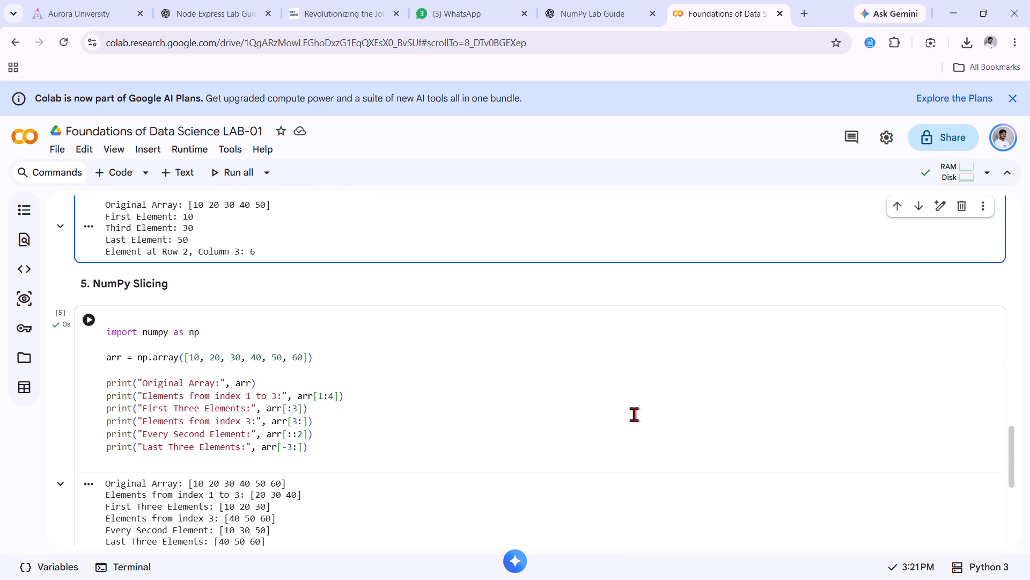
{"action": "key", "text": "Print"}
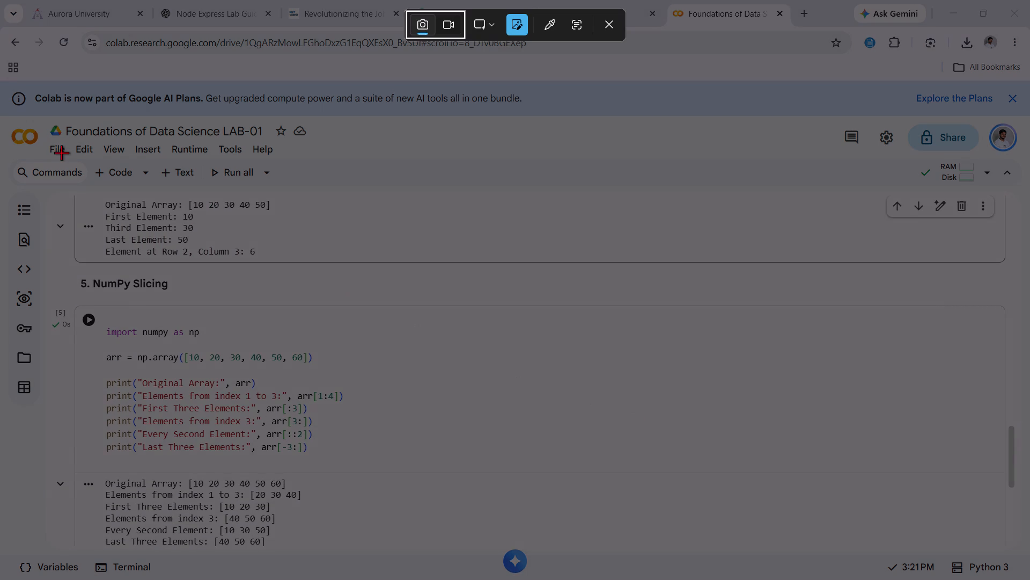
{"action": "left_click_drag", "start_coordinate": [0, 118], "coordinate": [1029, 259]}
{"action": "scroll", "coordinate": [569, 257], "scroll_direction": "right", "scroll_amount": 3}
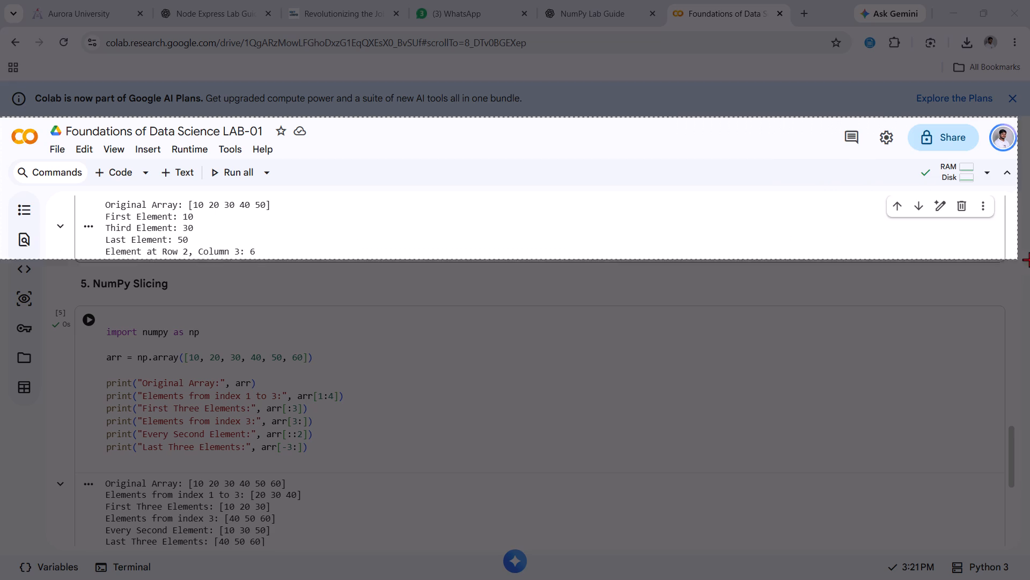
{"action": "scroll", "coordinate": [1029, 259], "scroll_direction": "right", "scroll_amount": 2}
{"action": "left_click_drag", "start_coordinate": [1029, 259], "coordinate": [1021, 273]}
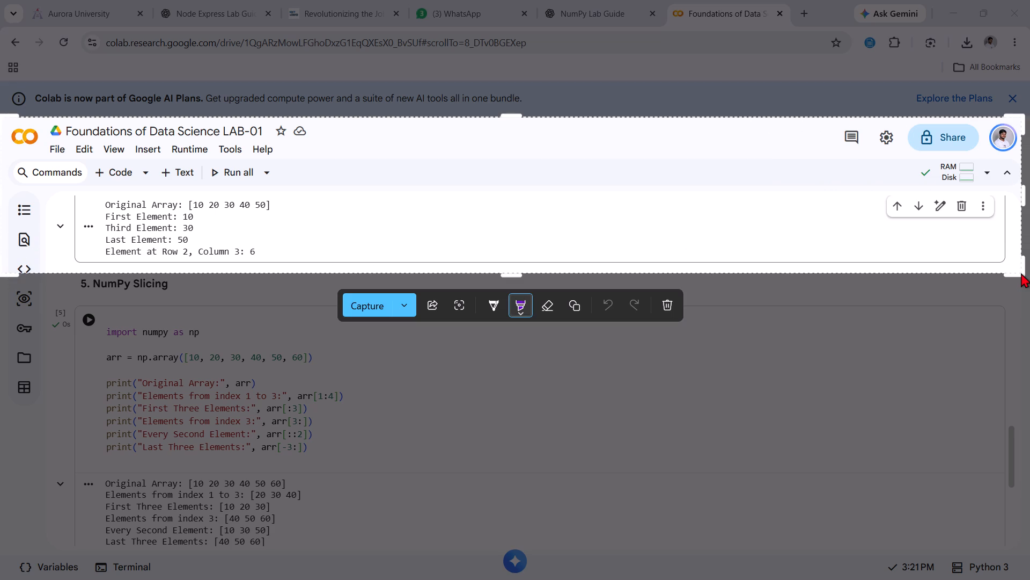
{"action": "key", "text": "ctrl+c"}
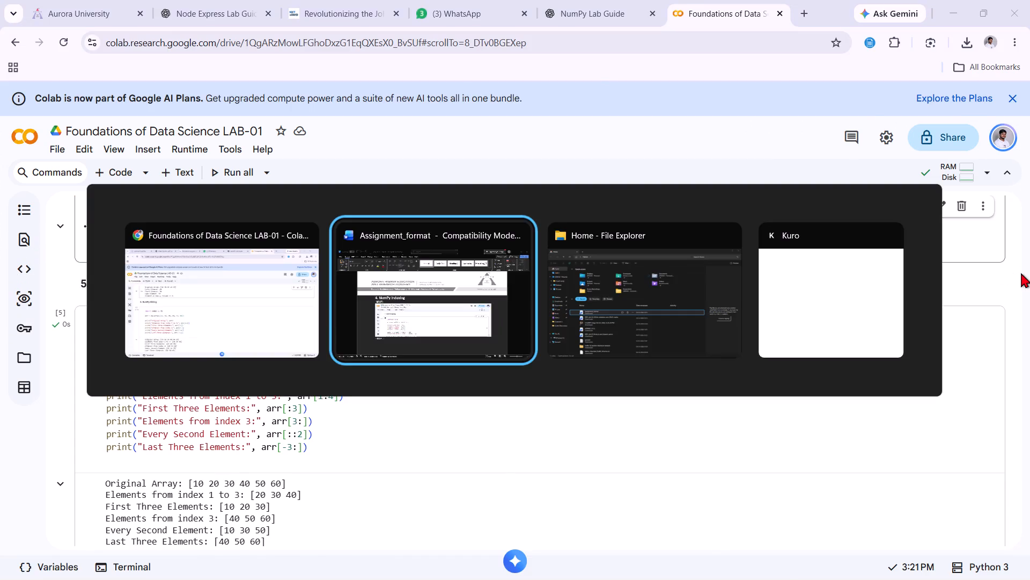
{"action": "key", "text": "ctrl+v"}
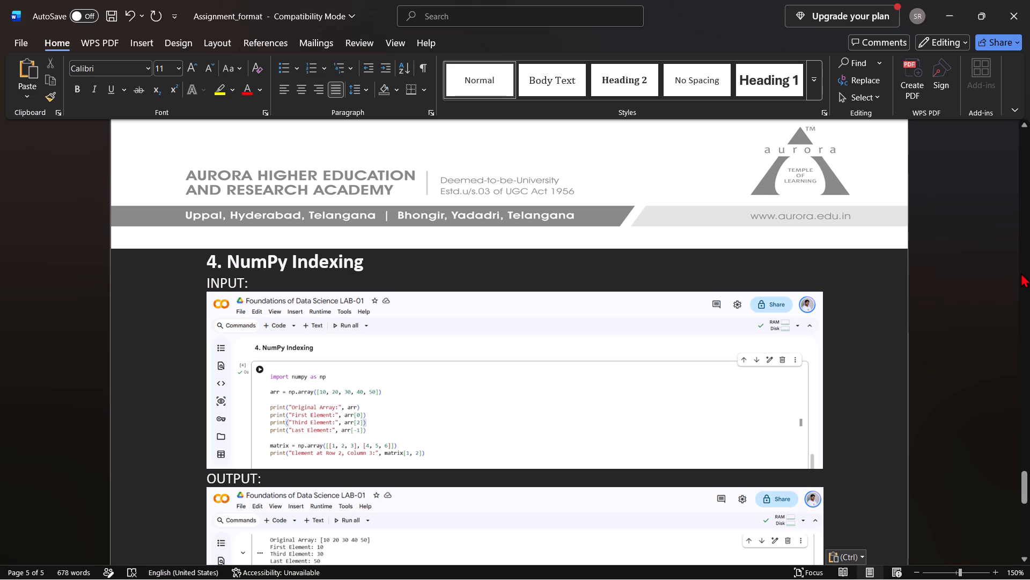
Add two new lines below the NumPy Indexing output screenshot.
{"action": "scroll", "coordinate": [1021, 273], "scroll_direction": "down", "scroll_amount": 1}
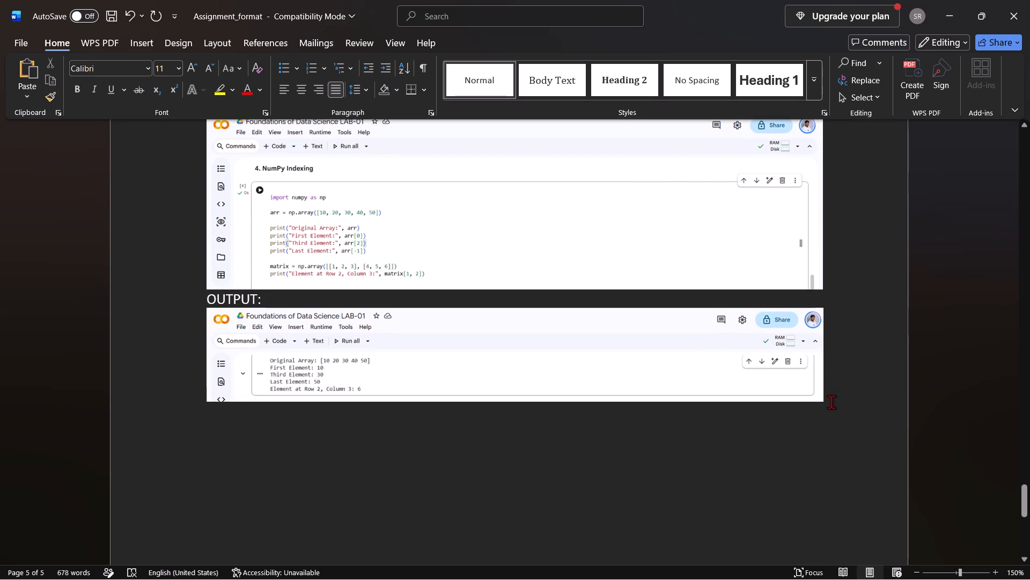
{"action": "left_click", "coordinate": [831, 402]}
{"action": "key", "text": "Return"}
{"action": "key", "text": "Return"}
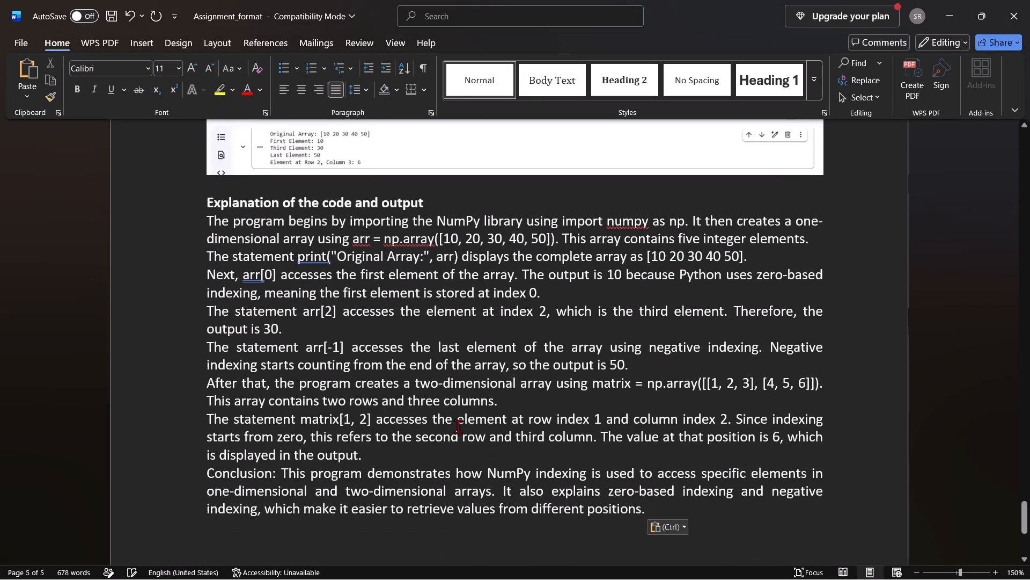
Add a colon at the end of the "Explanation of the code and output" heading.
{"action": "left_click", "coordinate": [430, 200]}
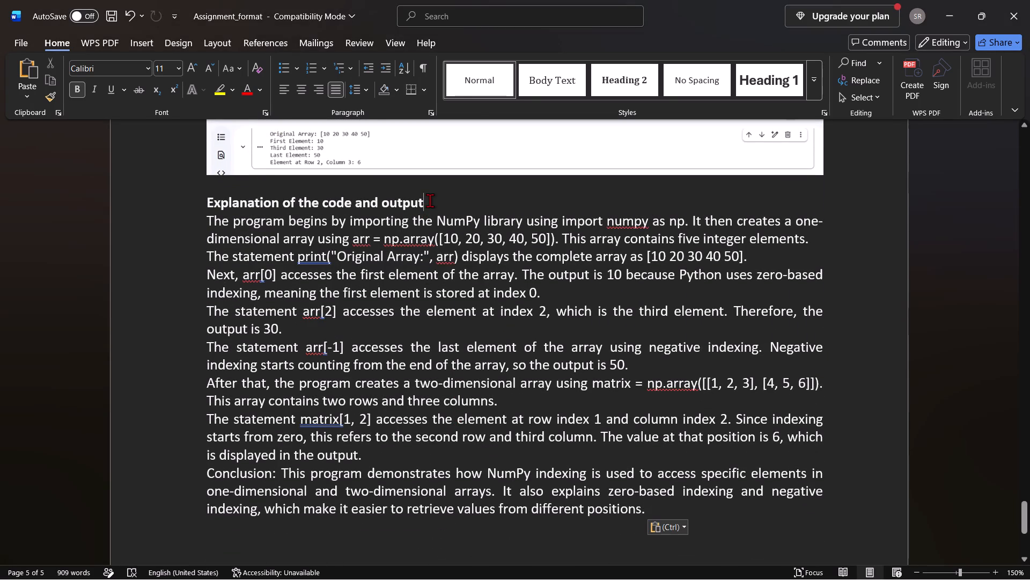
{"action": "key", "text": "shift+colon"}
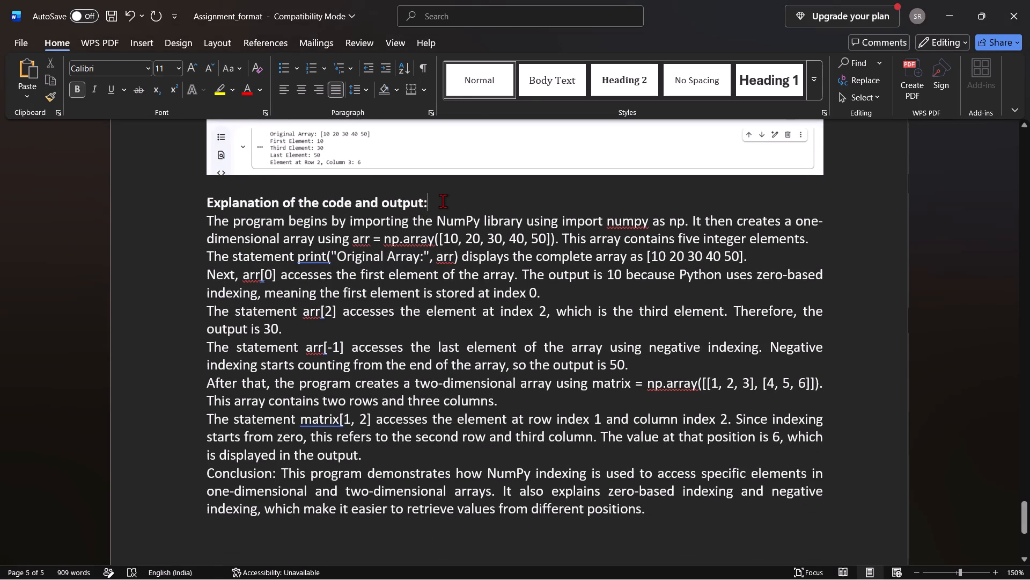
Insert a blank line after each Experiment 4 explanation paragraph, from the print("Original Array:", arr) statement down to the conclusion.
{"action": "left_click", "coordinate": [748, 259]}
{"action": "key", "text": "Return"}
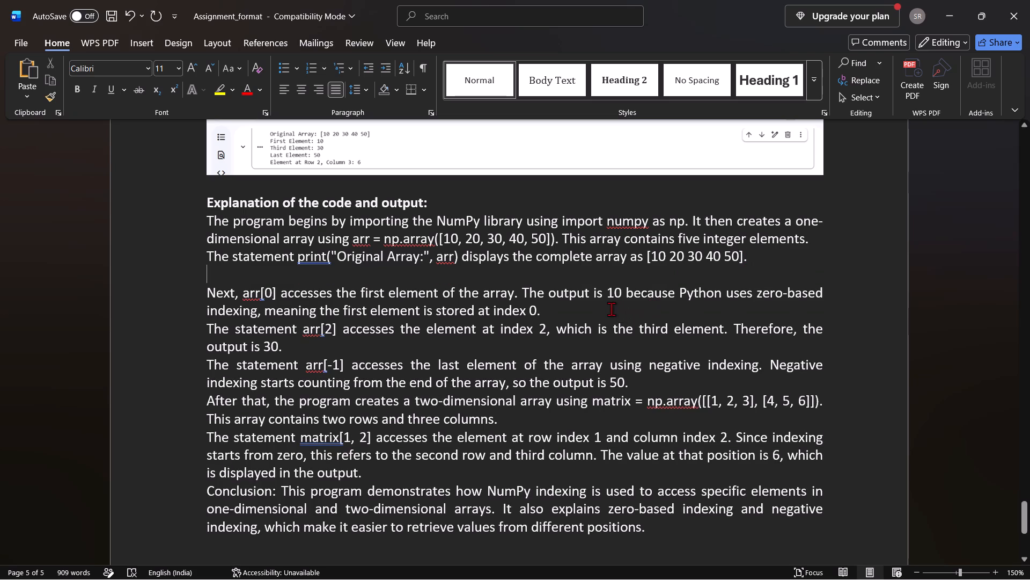
{"action": "left_click", "coordinate": [611, 309]}
{"action": "key", "text": "Return"}
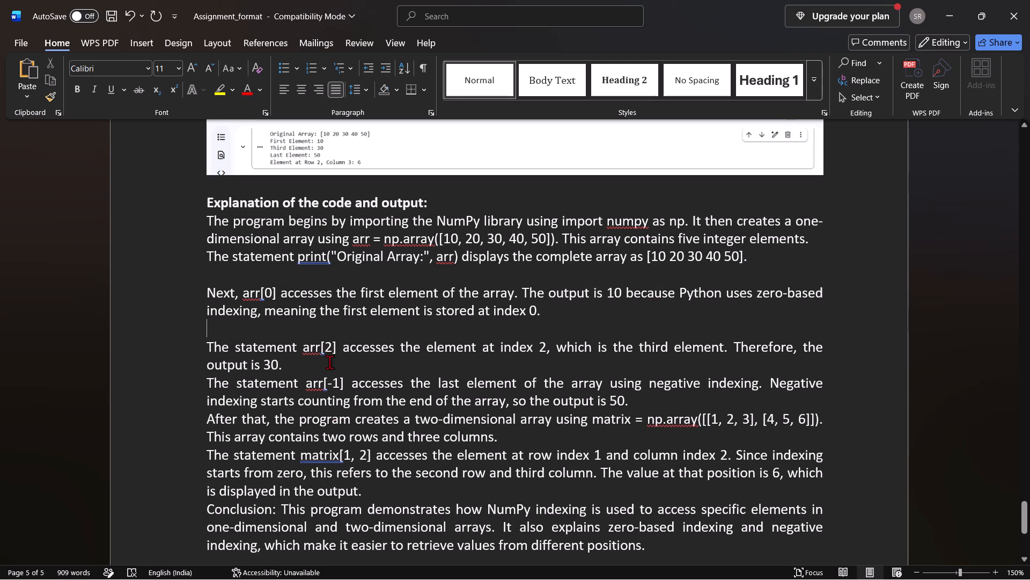
{"action": "left_click", "coordinate": [329, 363]}
{"action": "key", "text": "Return"}
{"action": "scroll", "coordinate": [329, 363], "scroll_direction": "down", "scroll_amount": 1}
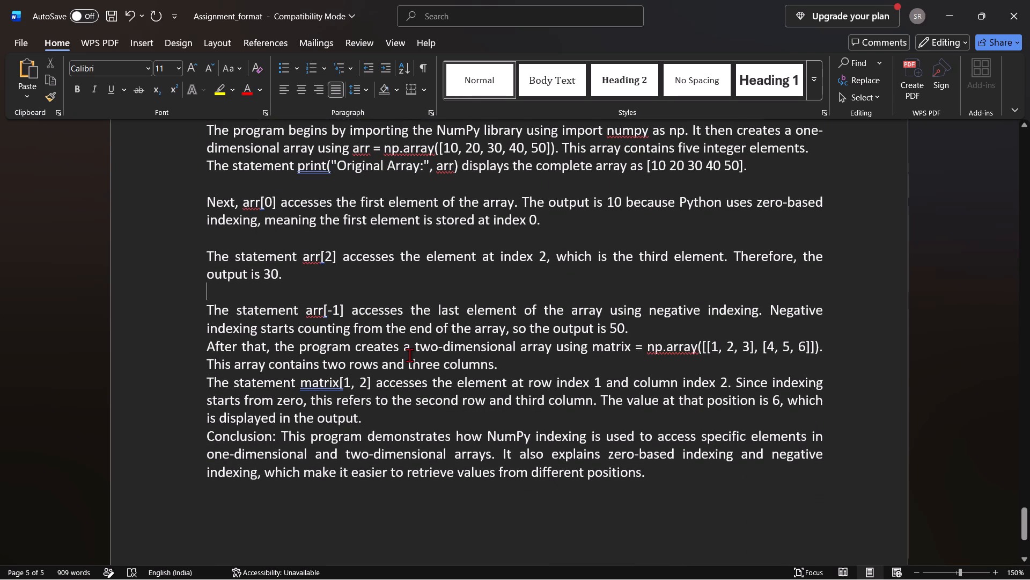
{"action": "left_click", "coordinate": [635, 328]}
{"action": "key", "text": "Return"}
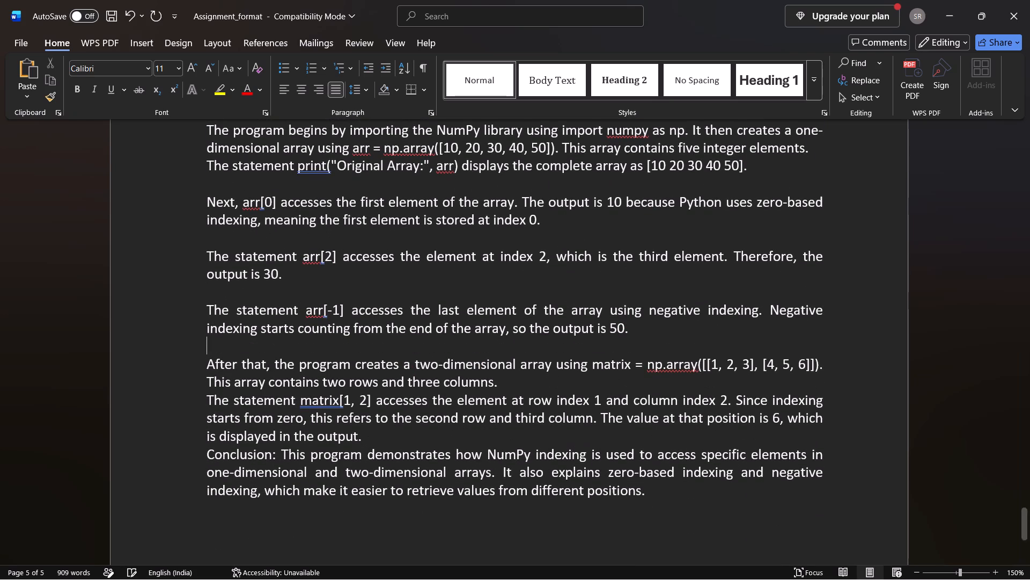
{"action": "left_click", "coordinate": [539, 393]}
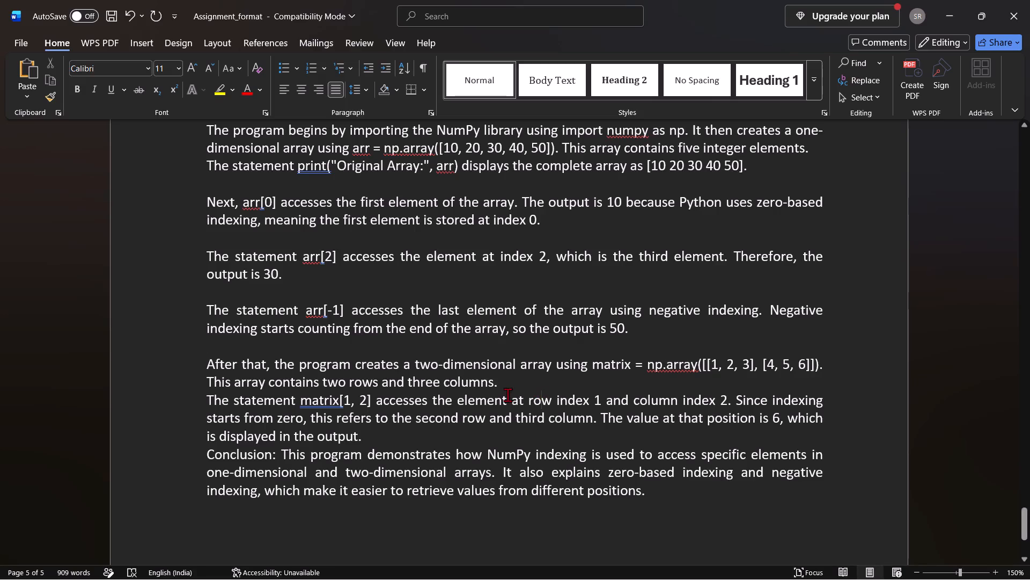
{"action": "left_click", "coordinate": [504, 384]}
{"action": "key", "text": "Return"}
{"action": "scroll", "coordinate": [504, 384], "scroll_direction": "down", "scroll_amount": 1}
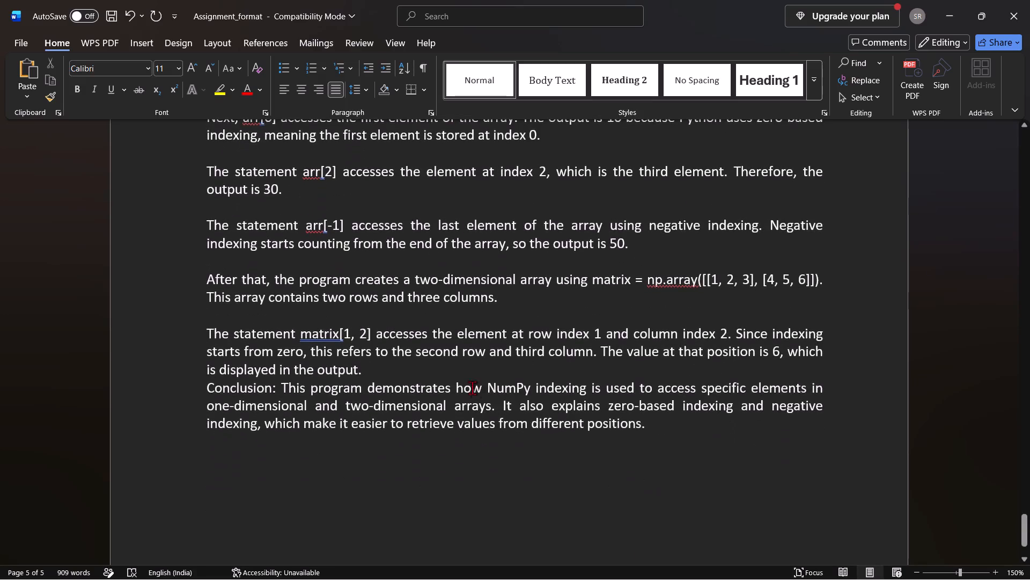
{"action": "left_click", "coordinate": [428, 373]}
{"action": "key", "text": "Return"}
{"action": "scroll", "coordinate": [428, 373], "scroll_direction": "down", "scroll_amount": 1}
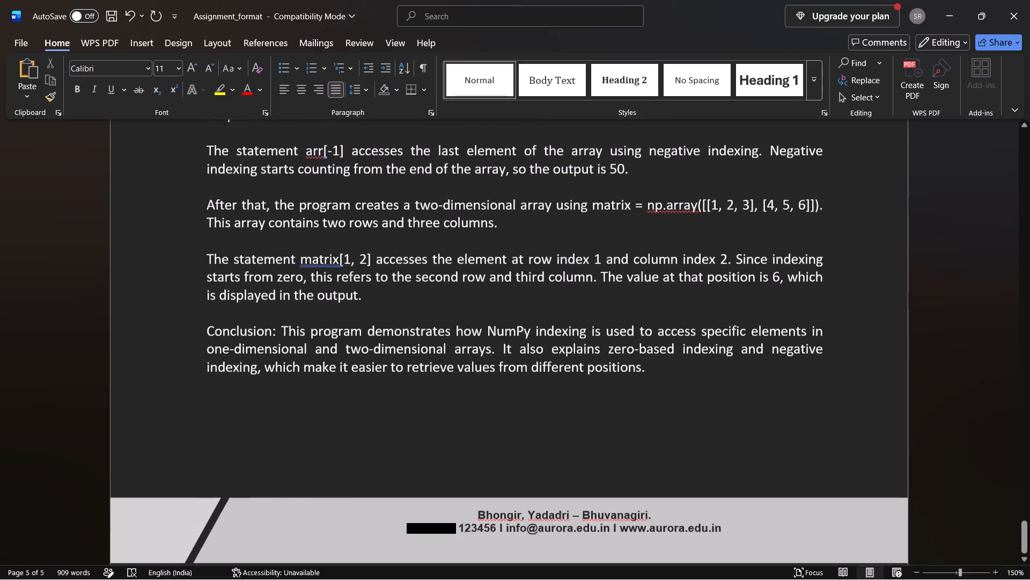
{"action": "scroll", "coordinate": [428, 373], "scroll_direction": "down", "scroll_amount": 1}
{"action": "scroll", "coordinate": [428, 373], "scroll_direction": "up", "scroll_amount": 1}
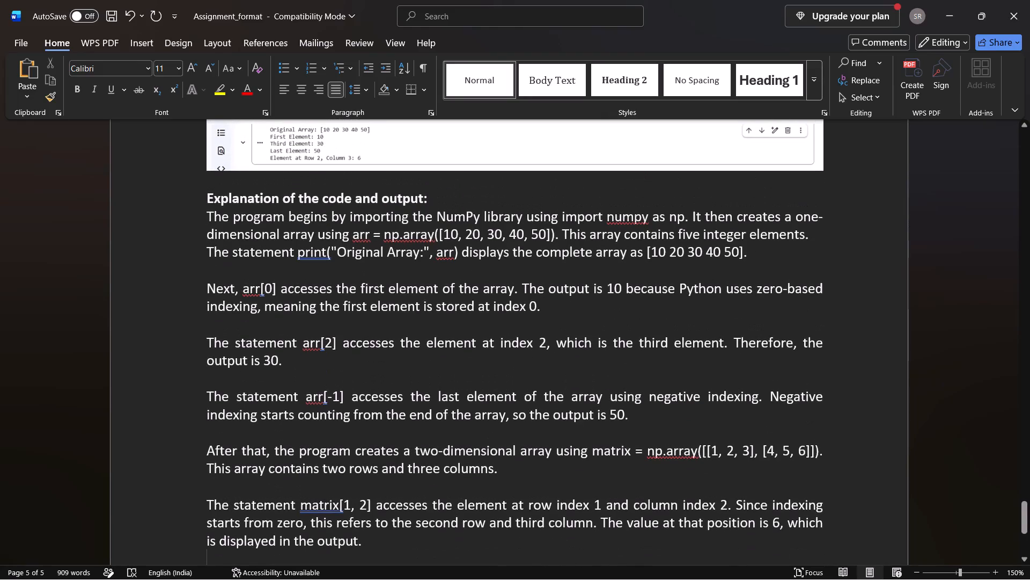
Add blank lines after the Experiment 4 conclusion until the insertion point moves onto a new page.
{"action": "scroll", "coordinate": [428, 373], "scroll_direction": "up", "scroll_amount": 2}
{"action": "scroll", "coordinate": [428, 373], "scroll_direction": "down", "scroll_amount": 4}
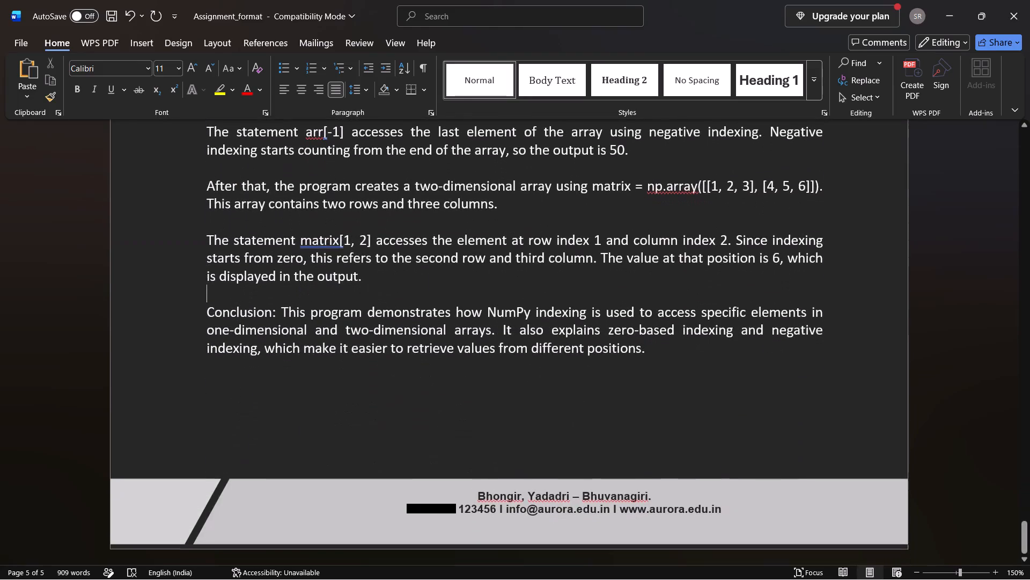
{"action": "scroll", "coordinate": [428, 373], "scroll_direction": "down", "scroll_amount": 1}
{"action": "left_click", "coordinate": [644, 345]}
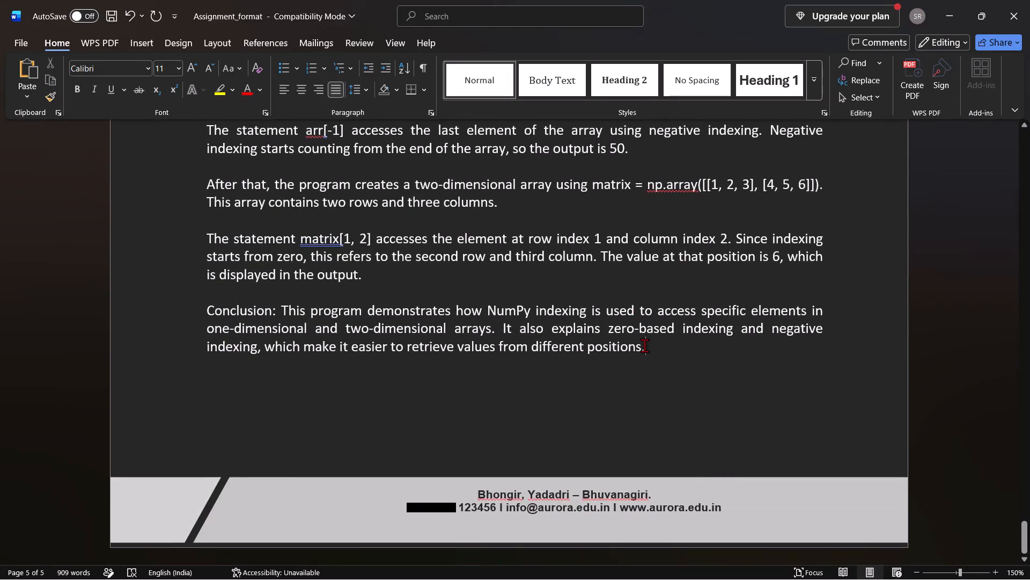
{"action": "key", "text": "Return"}
{"action": "key", "text": "Return"}
{"action": "key", "text": "Return"}
{"action": "key", "text": "Return"}
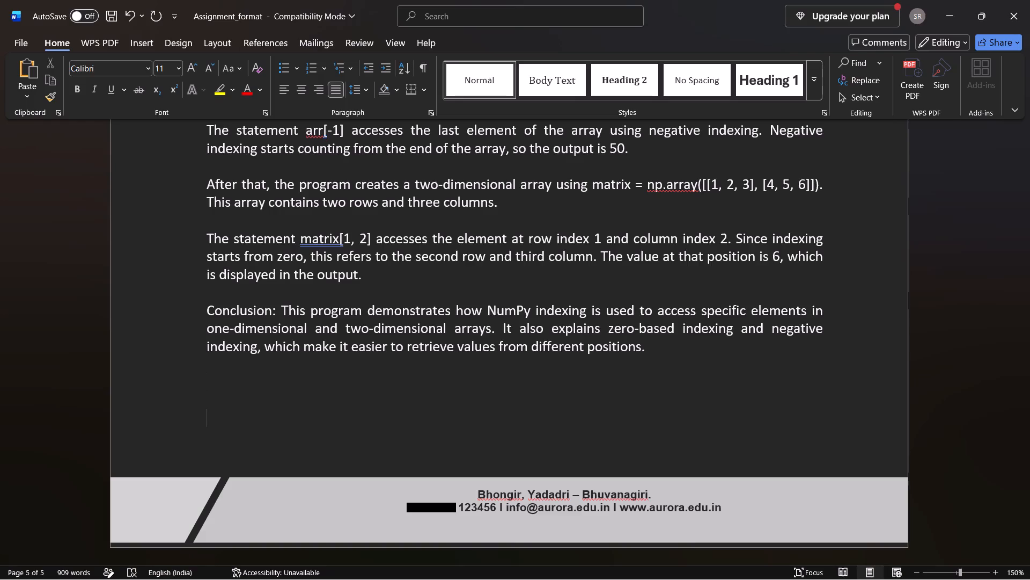
{"action": "key", "text": "Return"}
{"action": "key", "text": "Return"}
{"action": "key", "text": "Return"}
{"action": "key", "text": "Return"}
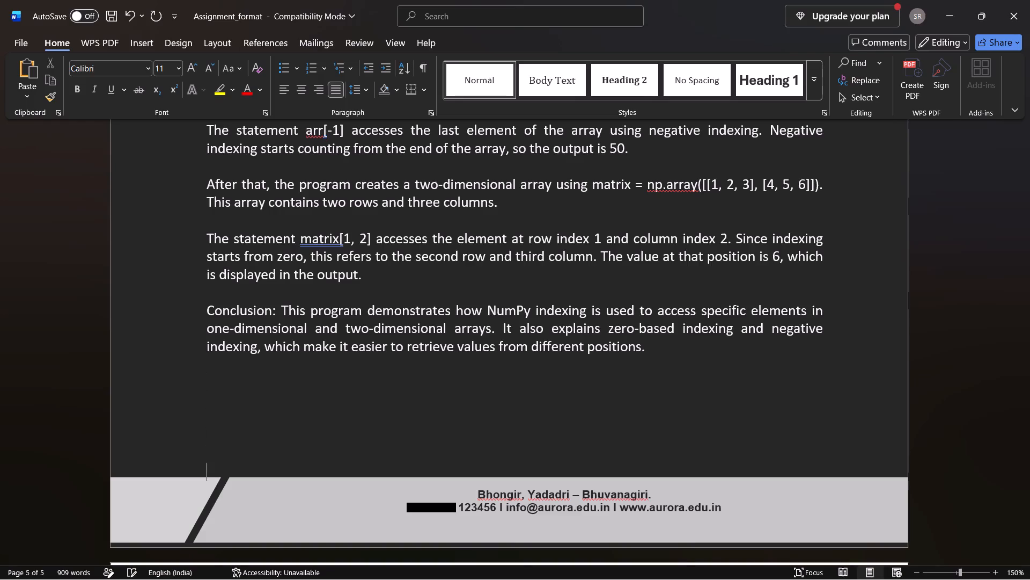
{"action": "key", "text": "Return"}
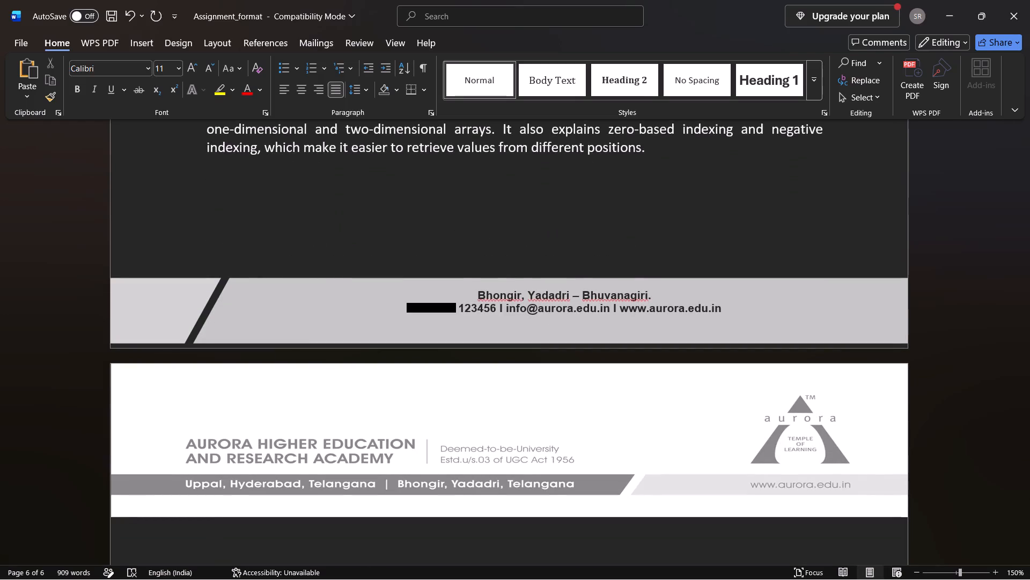
{"action": "type", "text": "53"}
{"action": "key", "text": "BackSpace"}
{"action": "key", "text": "BackSpace"}
Copy the "5. NumPy Slicing" heading from the Colab notebook and paste it at the start of Word's new page.
{"action": "left_click", "coordinate": [674, 0]}
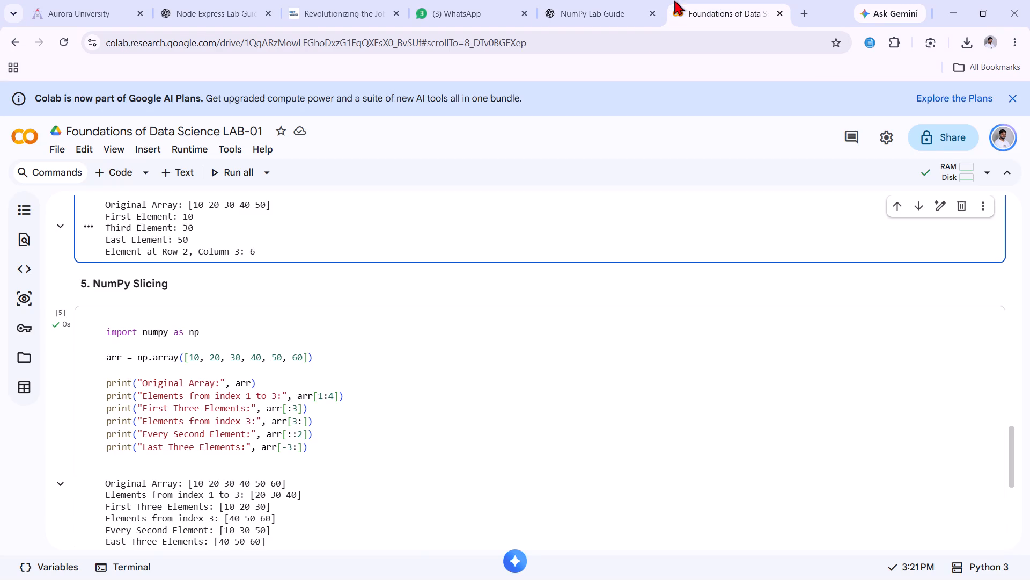
{"action": "scroll", "coordinate": [449, 282], "scroll_direction": "down", "scroll_amount": 1}
{"action": "left_click_drag", "start_coordinate": [80, 238], "coordinate": [176, 241]}
{"action": "key", "text": "ctrl+c"}
{"action": "key", "text": "ctrl+c"}
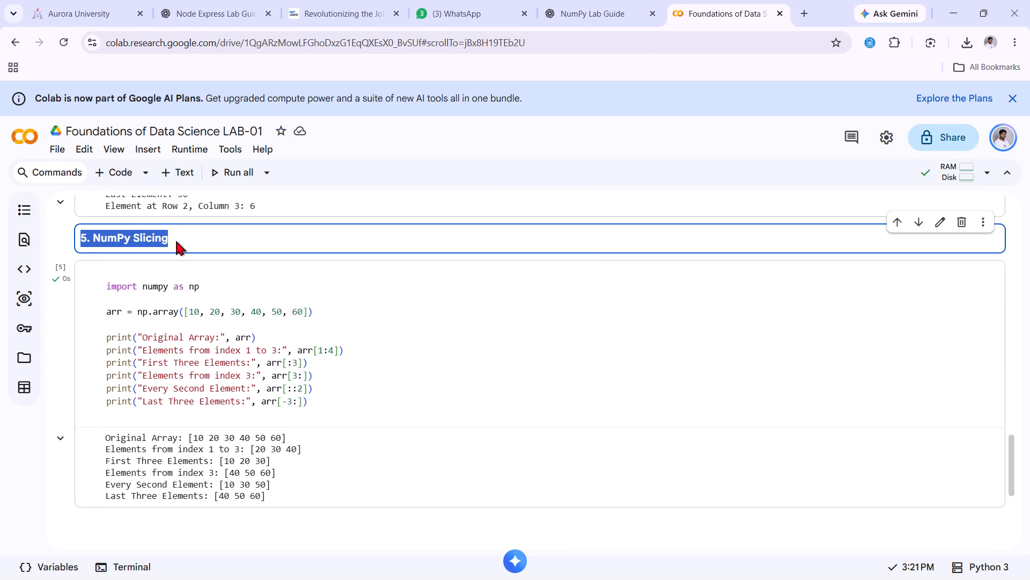
{"action": "key", "text": "ctrl+v"}
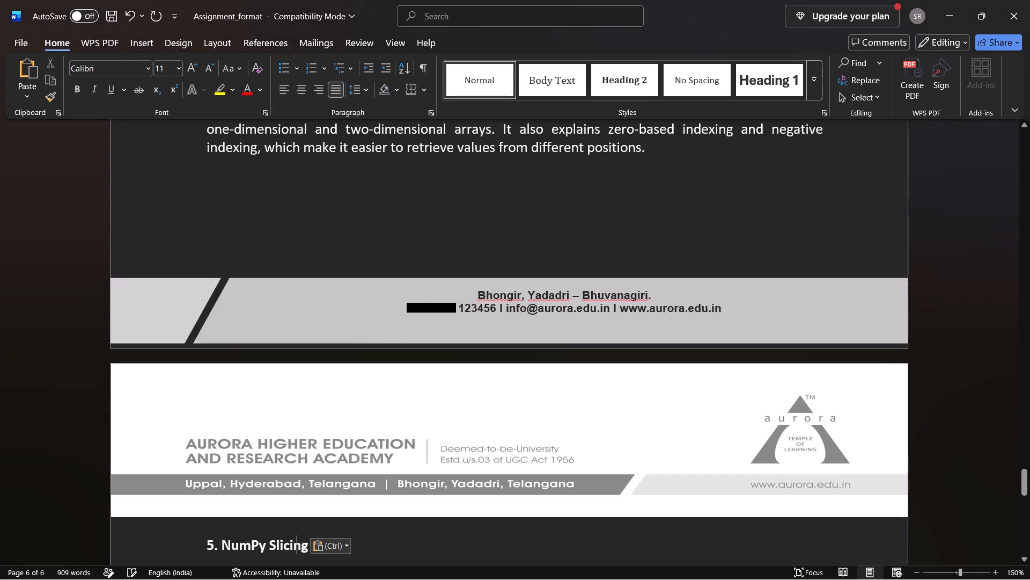
Set the "5. NumPy Slicing" heading to font size 15.
{"action": "scroll", "coordinate": [272, 426], "scroll_direction": "down", "scroll_amount": 1}
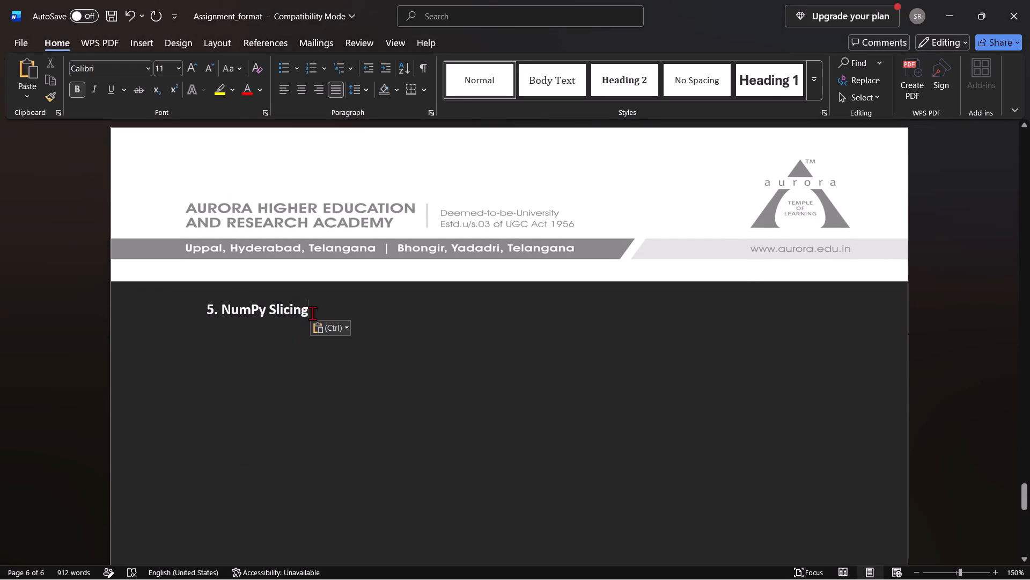
{"action": "left_click_drag", "start_coordinate": [312, 313], "coordinate": [209, 311]}
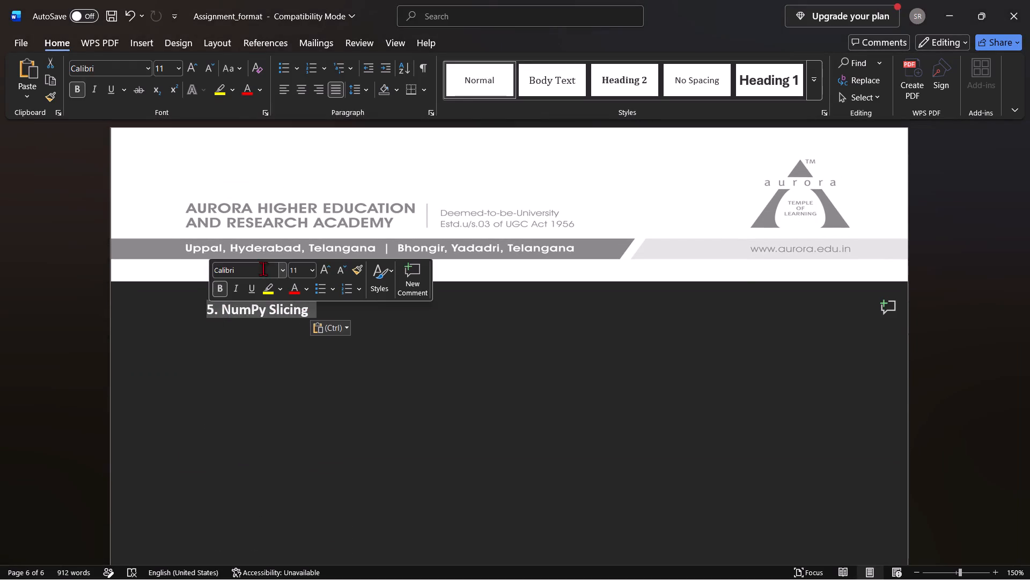
{"action": "left_click", "coordinate": [292, 272]}
{"action": "type", "text": "15"}
{"action": "key", "text": "Return"}
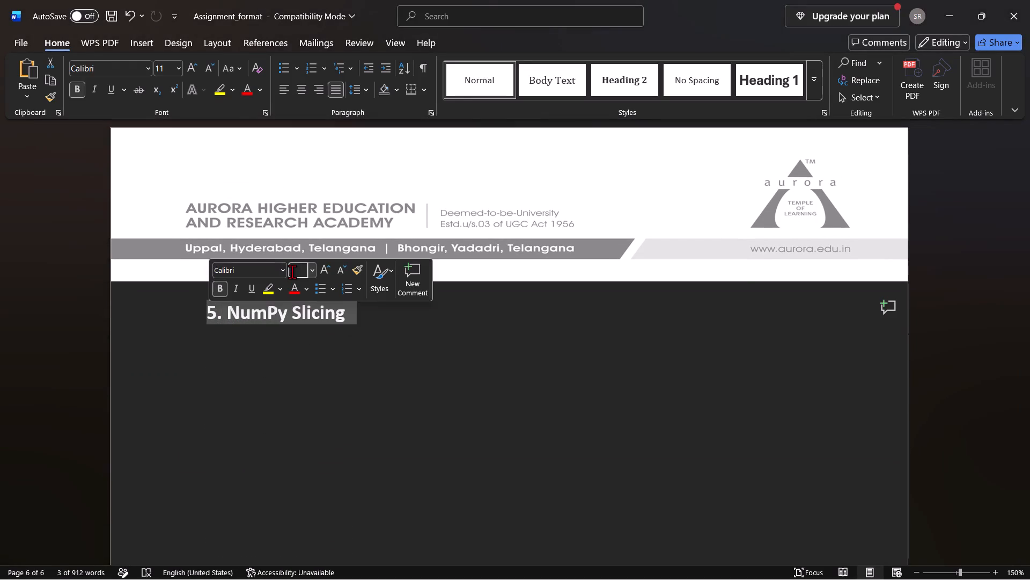
{"action": "left_click", "coordinate": [362, 307]}
Add the bold label "INPUT CODE:" in font size 12 on a new line below the NumPy Slicing heading.
{"action": "key", "text": "Return"}
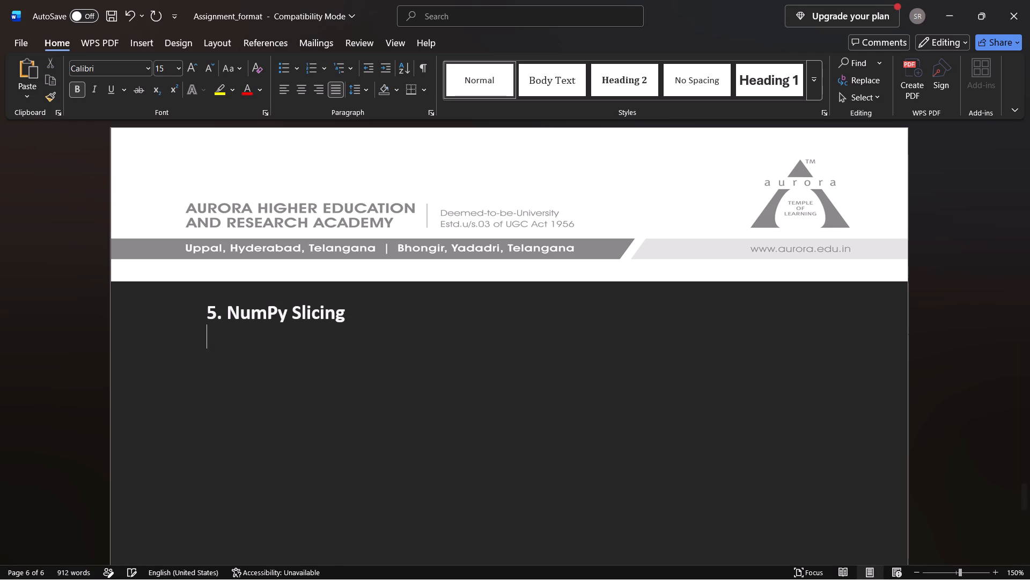
{"action": "type", "text": "INP"}
{"action": "key", "text": "BackSpace"}
{"action": "key", "text": "BackSpace"}
{"action": "key", "text": "BackSpace"}
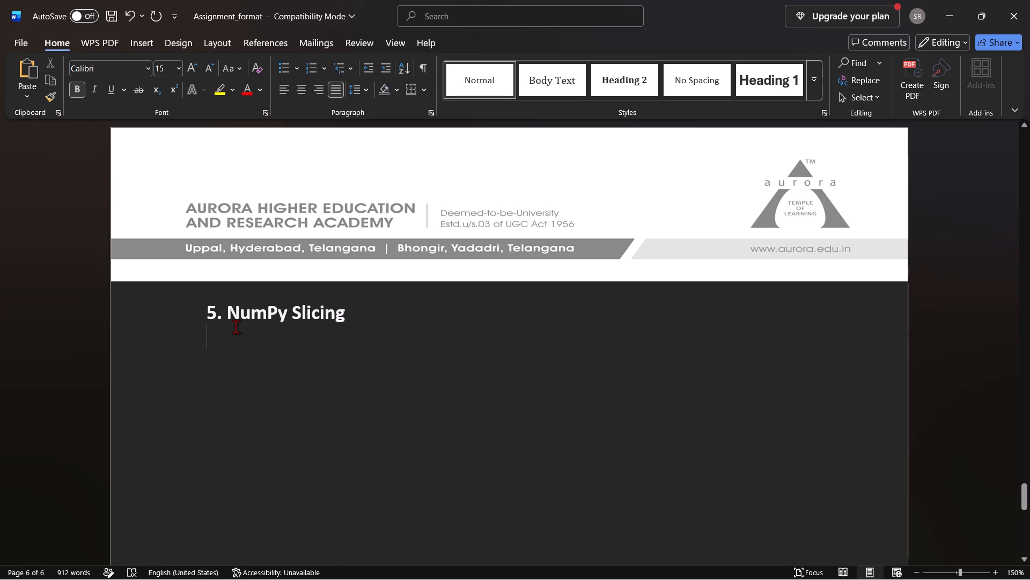
{"action": "right_click", "coordinate": [217, 343]}
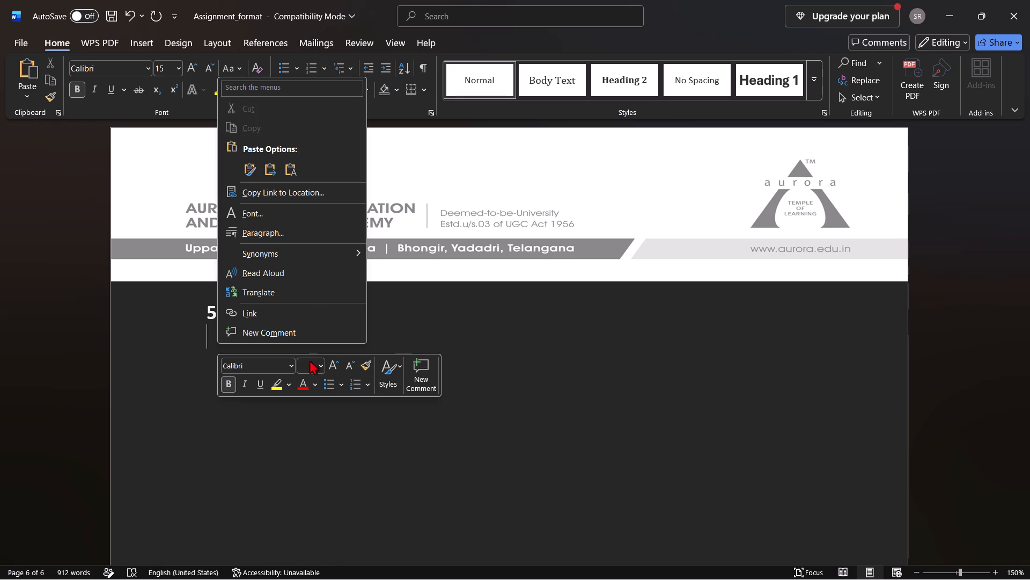
{"action": "left_click", "coordinate": [308, 363]}
{"action": "type", "text": "12"}
{"action": "key", "text": "Return"}
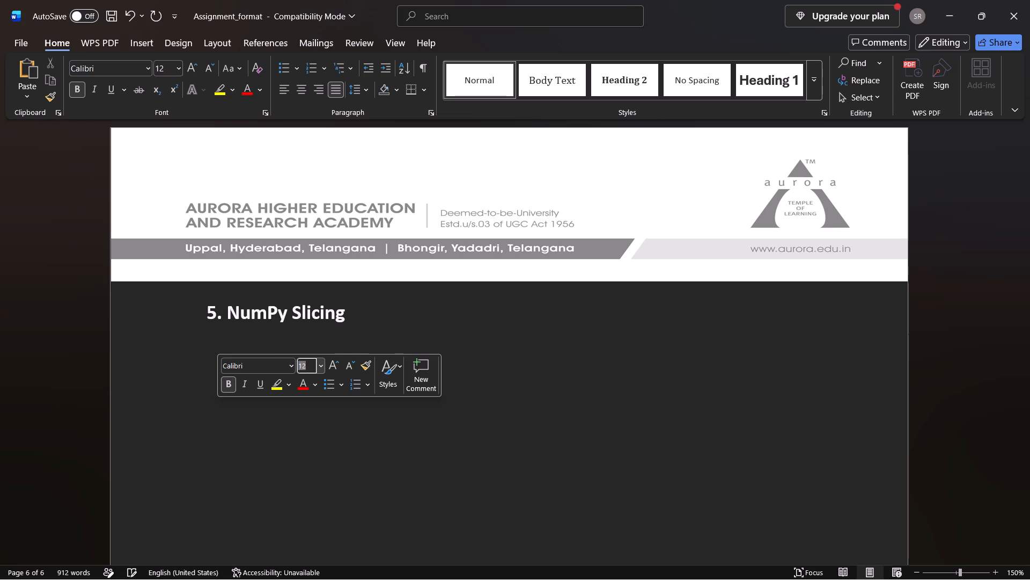
{"action": "left_click", "coordinate": [233, 336]}
{"action": "type", "text": "INL"}
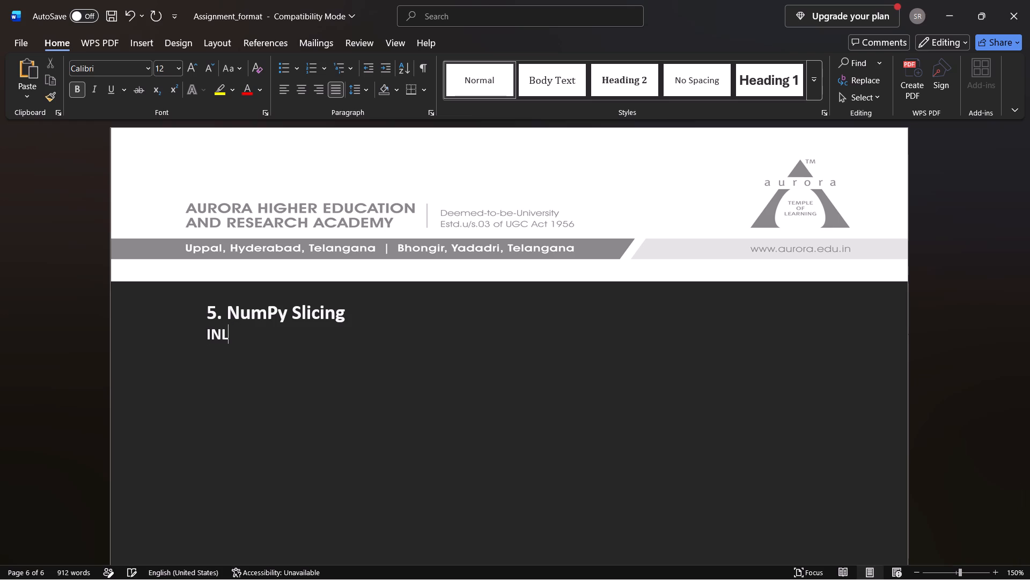
{"action": "key", "text": "BackSpace"}
{"action": "type", "text": "PUT OCE"}
{"action": "key", "text": "BackSpace"}
{"action": "type", "text": "DE"}
{"action": "key", "text": "BackSpace"}
{"action": "key", "text": "BackSpace"}
{"action": "key", "text": "BackSpace"}
{"action": "key", "text": "BackSpace"}
{"action": "type", "text": "CODE:"}
{"action": "key", "text": "Return"}
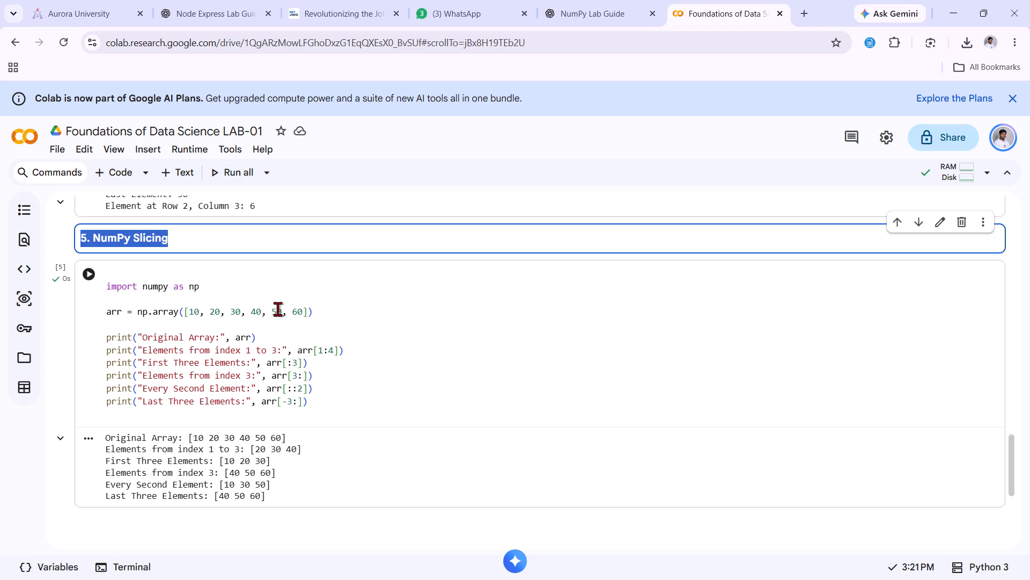
Capture the full-width Colab region from the notebook title through the NumPy Slicing code, and paste it below "INPUT CODE:" in Word.
{"action": "scroll", "coordinate": [277, 309], "scroll_direction": "down", "scroll_amount": 1}
{"action": "left_click", "coordinate": [277, 309]}
{"action": "key", "text": "Print"}
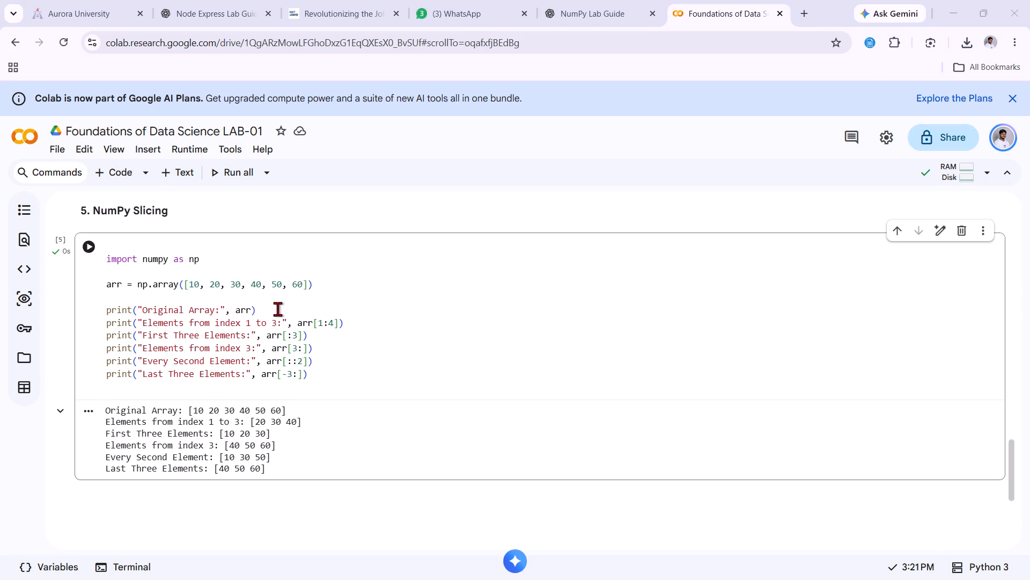
{"action": "left_click_drag", "start_coordinate": [0, 118], "coordinate": [821, 398]}
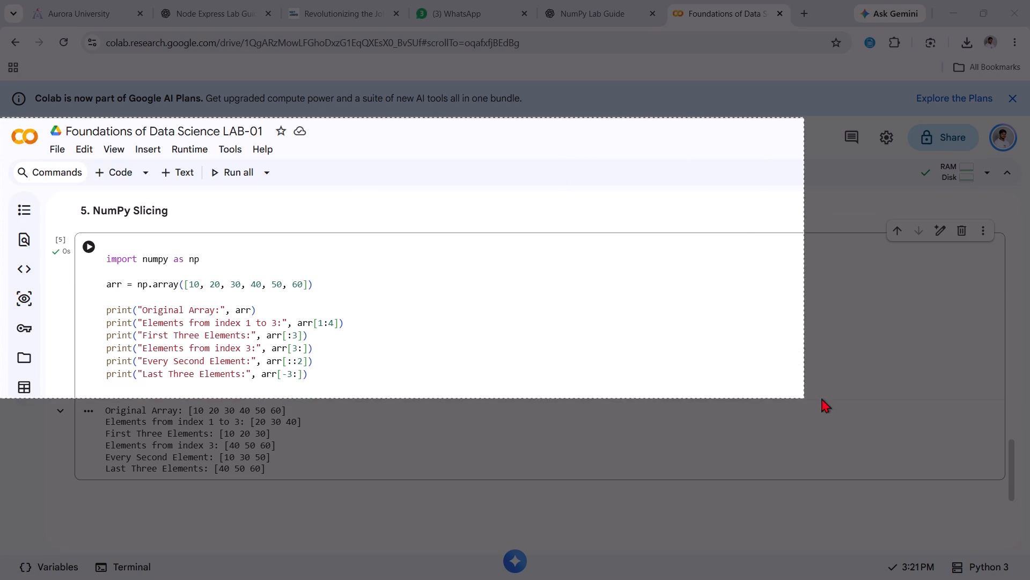
{"action": "left_click_drag", "start_coordinate": [821, 398], "coordinate": [1029, 392]}
{"action": "scroll", "coordinate": [828, 398], "scroll_direction": "right", "scroll_amount": 2}
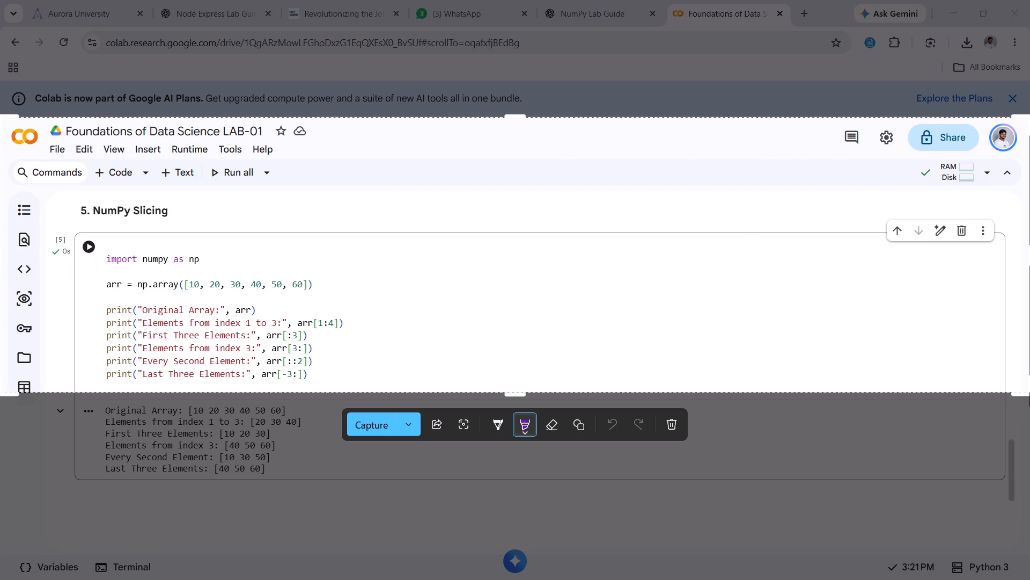
{"action": "key", "text": "ctrl+c"}
{"action": "key", "text": "ctrl+v"}
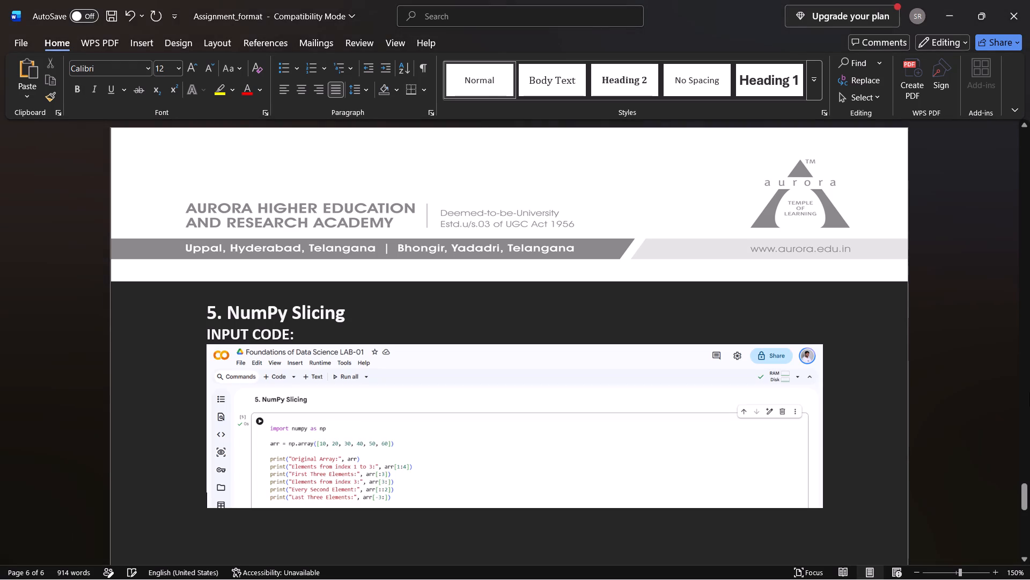
Add the label "OUTPUT:" on a new line below the NumPy Slicing code screenshot.
{"action": "left_click", "coordinate": [836, 488]}
{"action": "key", "text": "Return"}
{"action": "type", "text": "OUTPUT"}
{"action": "key", "text": "shift+colon"}
{"action": "key", "text": "Return"}
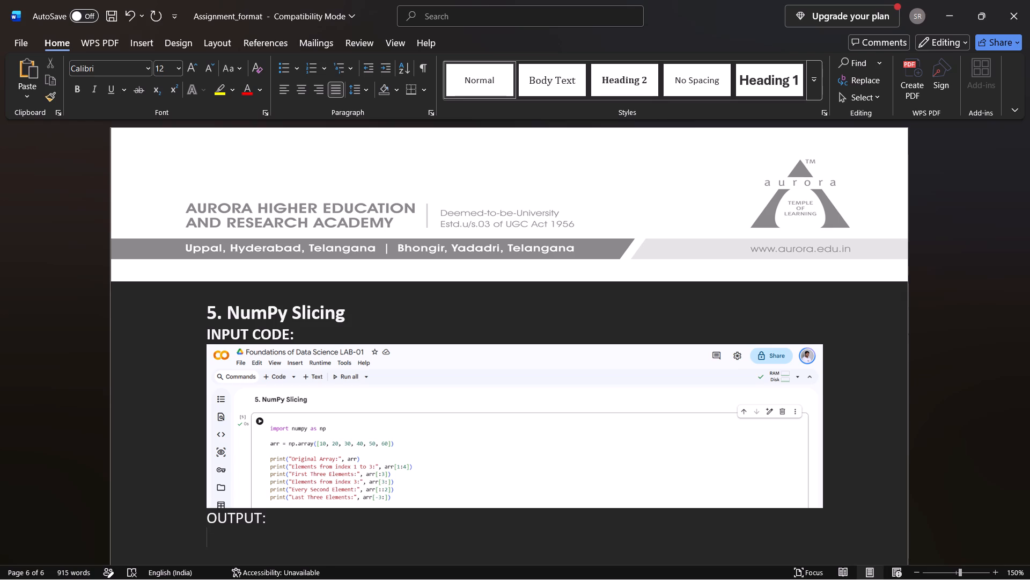
{"action": "scroll", "coordinate": [697, 456], "scroll_direction": "down", "scroll_amount": 2}
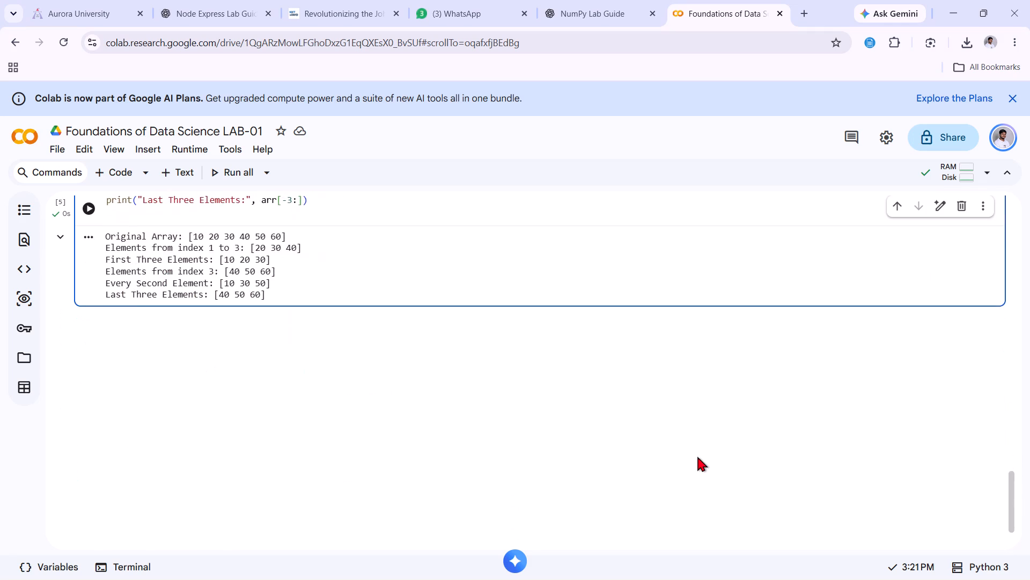
{"action": "scroll", "coordinate": [697, 456], "scroll_direction": "down", "scroll_amount": 2}
{"action": "key", "text": "Print"}
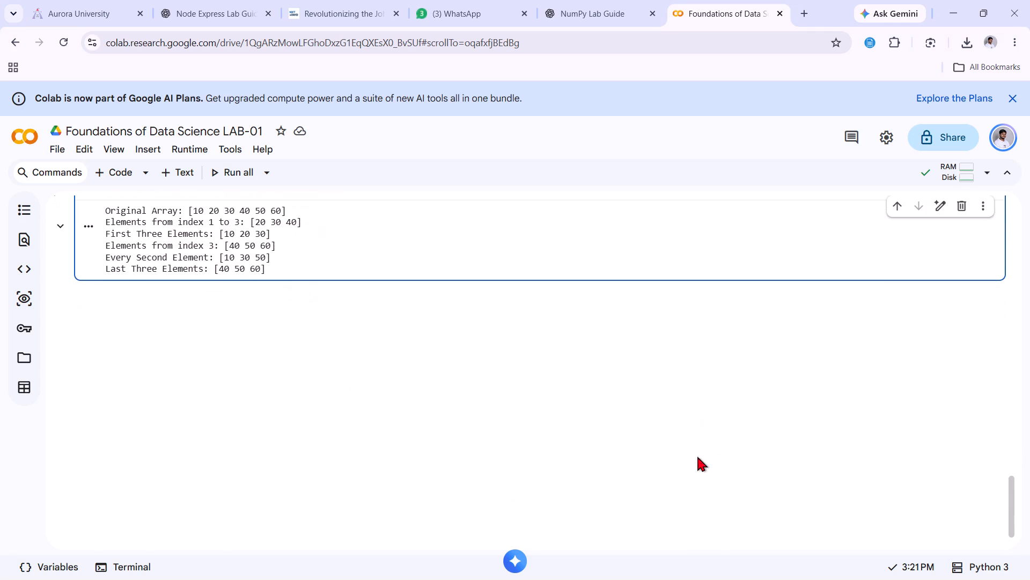
{"action": "left_click_drag", "start_coordinate": [0, 115], "coordinate": [420, 295]}
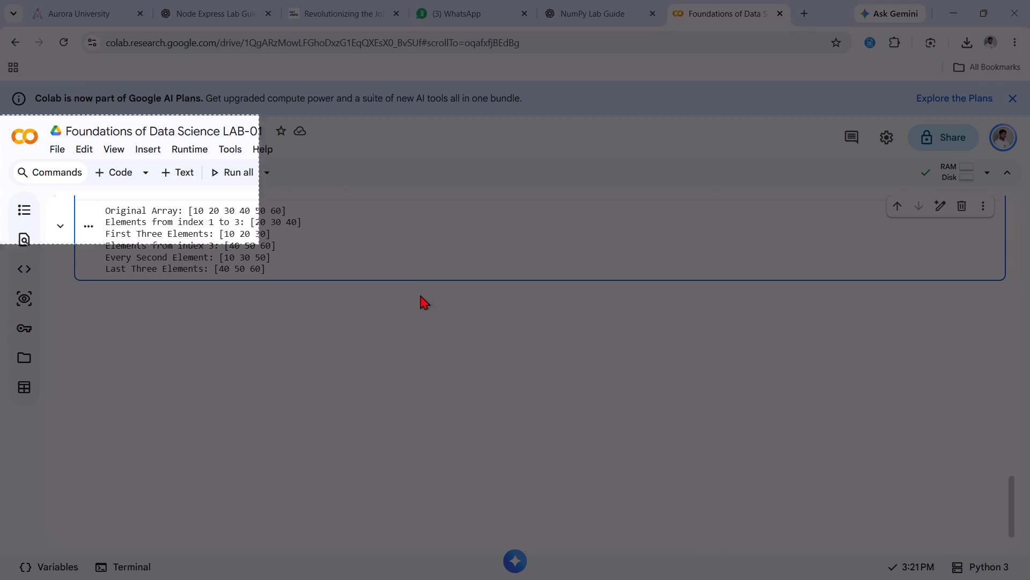
{"action": "left_click_drag", "start_coordinate": [420, 295], "coordinate": [1029, 345]}
{"action": "scroll", "coordinate": [768, 331], "scroll_direction": "right", "scroll_amount": 4}
{"action": "key", "text": "ctrl+c"}
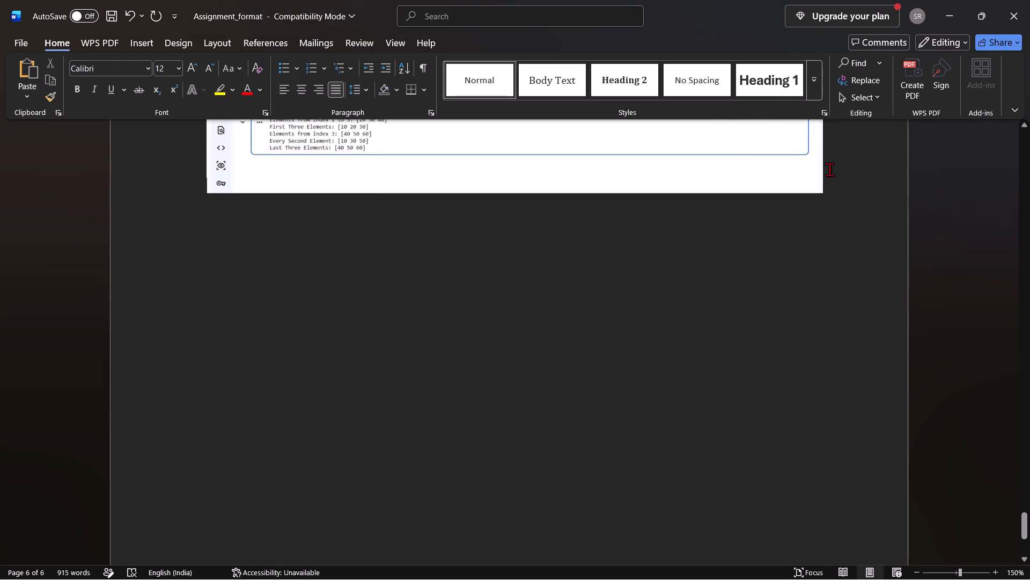
{"action": "left_click", "coordinate": [826, 192]}
{"action": "key", "text": "Return"}
{"action": "key", "text": "Return"}
{"action": "key", "text": "ctrl+v"}
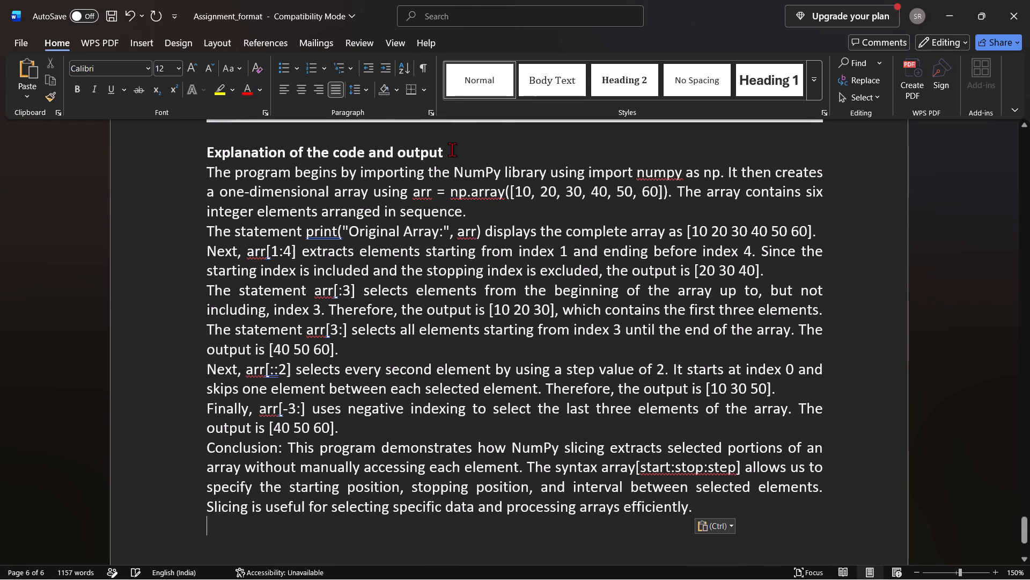
Add a colon to the end of the "Explanation of the code and output" heading in the NumPy Slicing section.
{"action": "left_click", "coordinate": [451, 150]}
{"action": "key", "text": "shift+colon"}
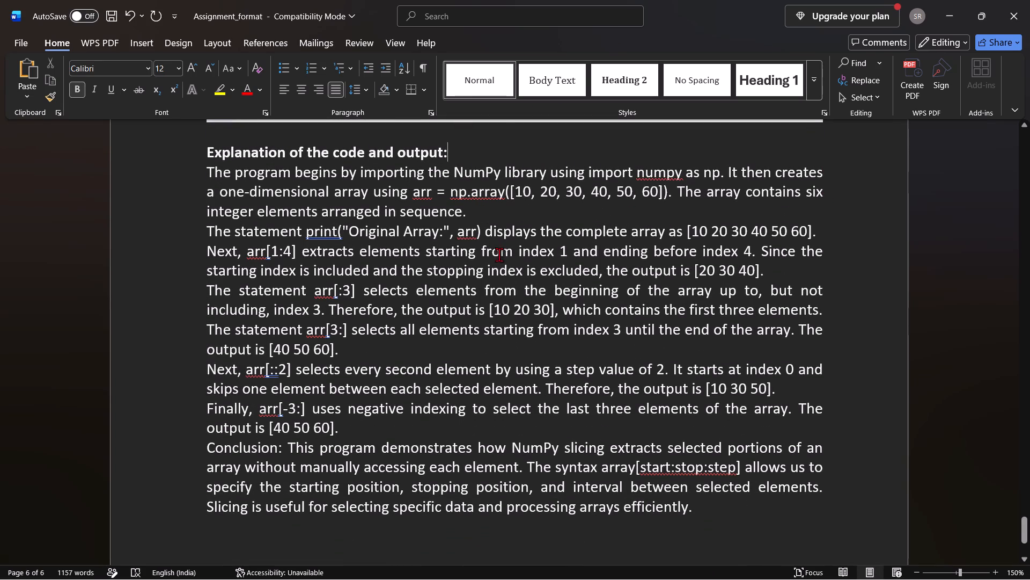
Insert a blank line after the introductory, arr[1:4], arr[3:] and arr[-3:] paragraphs of the NumPy Slicing explanation.
{"action": "left_click", "coordinate": [474, 214]}
{"action": "key", "text": "Return"}
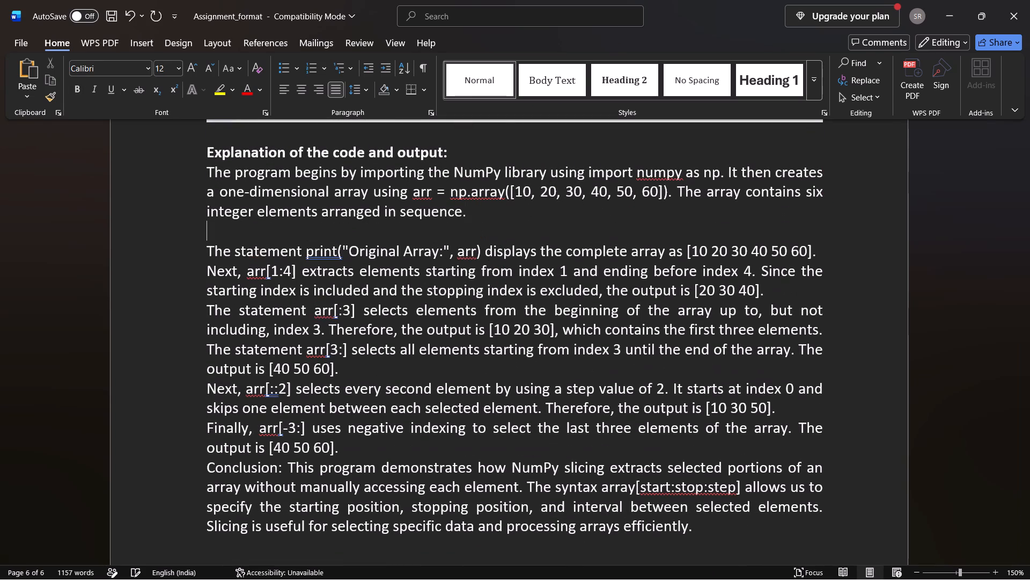
{"action": "left_click", "coordinate": [785, 293]}
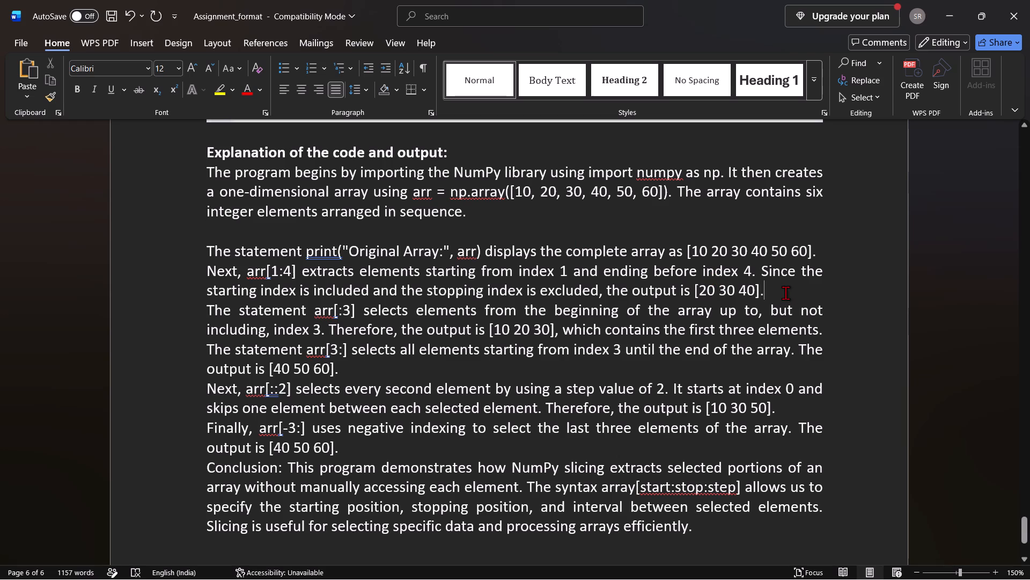
{"action": "key", "text": "Return"}
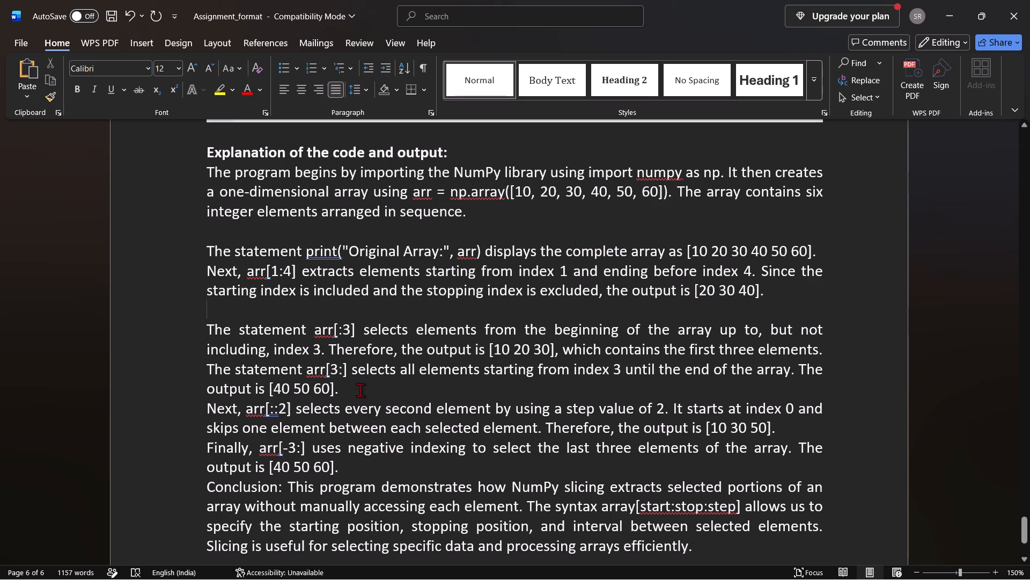
{"action": "left_click", "coordinate": [360, 390]}
{"action": "key", "text": "Return"}
{"action": "scroll", "coordinate": [360, 390], "scroll_direction": "down", "scroll_amount": 1}
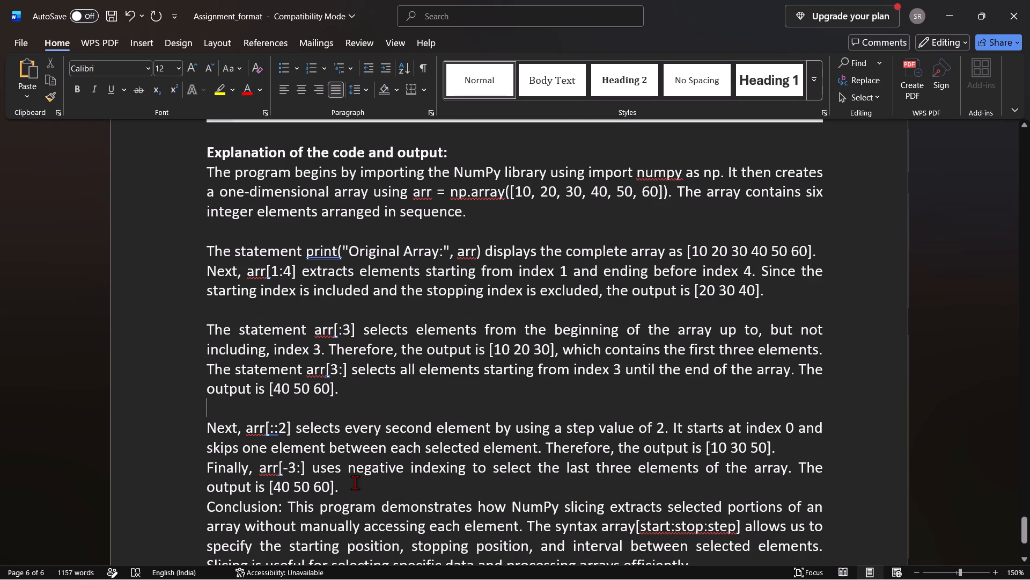
{"action": "left_click", "coordinate": [355, 483]}
{"action": "key", "text": "Return"}
Review the document's experiment sections from the NumPy Slicing explanation back to the student and module details table.
{"action": "scroll", "coordinate": [355, 483], "scroll_direction": "down", "scroll_amount": 3}
{"action": "scroll", "coordinate": [355, 483], "scroll_direction": "up", "scroll_amount": 3}
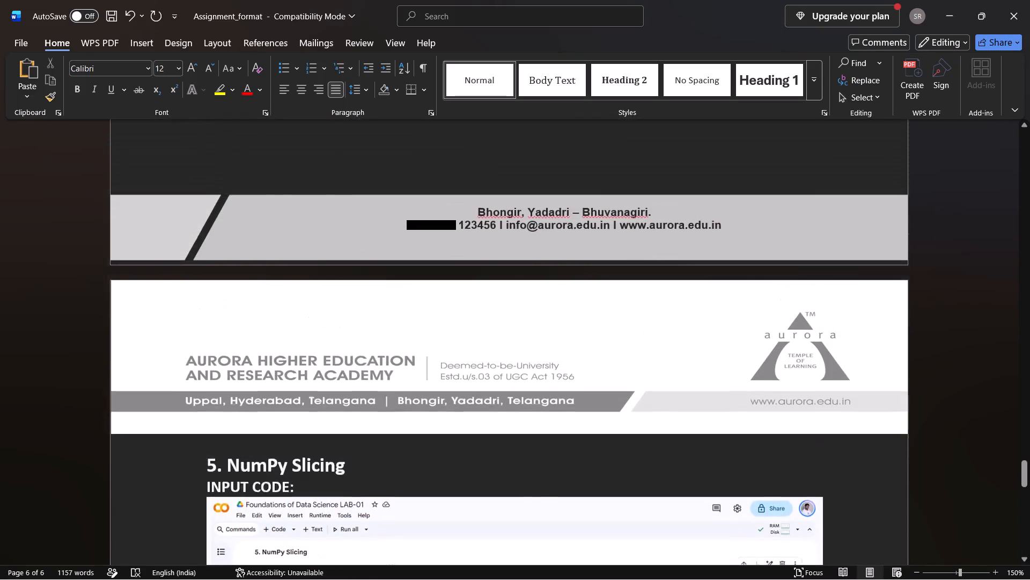
{"action": "scroll", "coordinate": [355, 483], "scroll_direction": "up", "scroll_amount": 6}
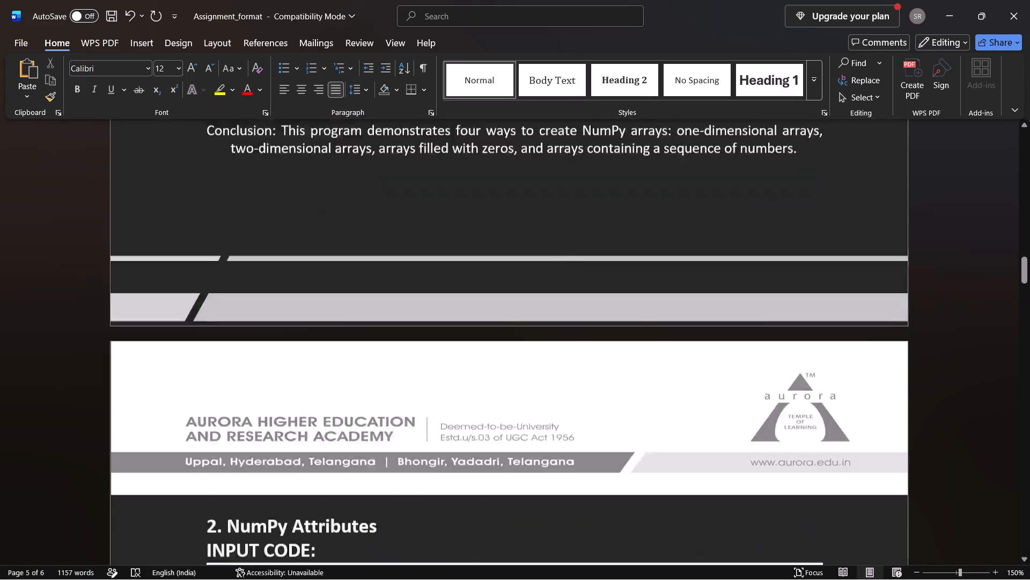
{"action": "scroll", "coordinate": [355, 483], "scroll_direction": "up", "scroll_amount": 1}
{"action": "scroll", "coordinate": [355, 483], "scroll_direction": "down", "scroll_amount": 1}
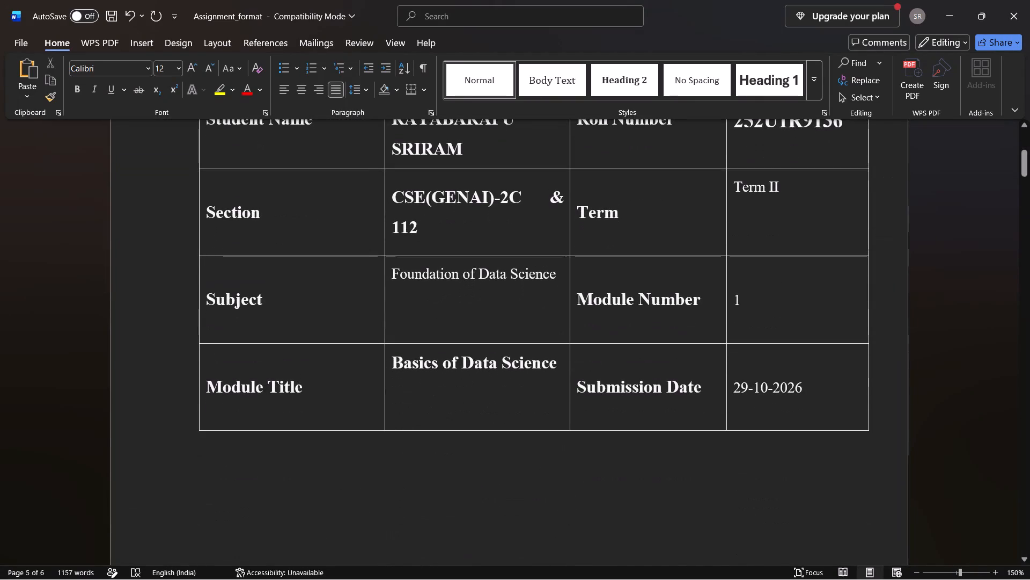
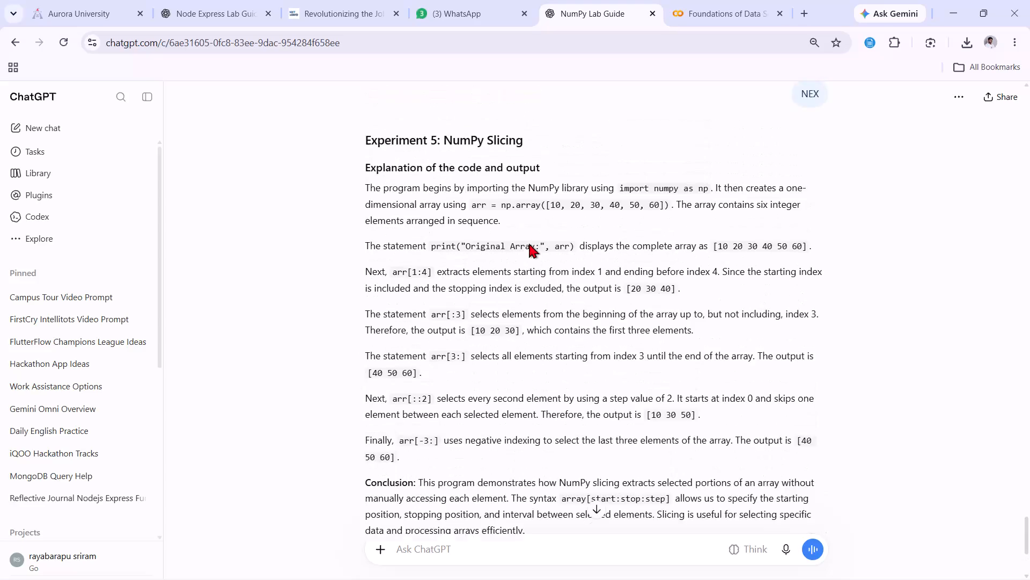
Review the NumPy Lab Guide chat in ChatGPT from the Experiment 5 explanation back to the Module 1 – Lab 1 NumPy Array Creation section.
{"action": "scroll", "coordinate": [529, 243], "scroll_direction": "up", "scroll_amount": 4}
{"action": "scroll", "coordinate": [529, 243], "scroll_direction": "down", "scroll_amount": 2}
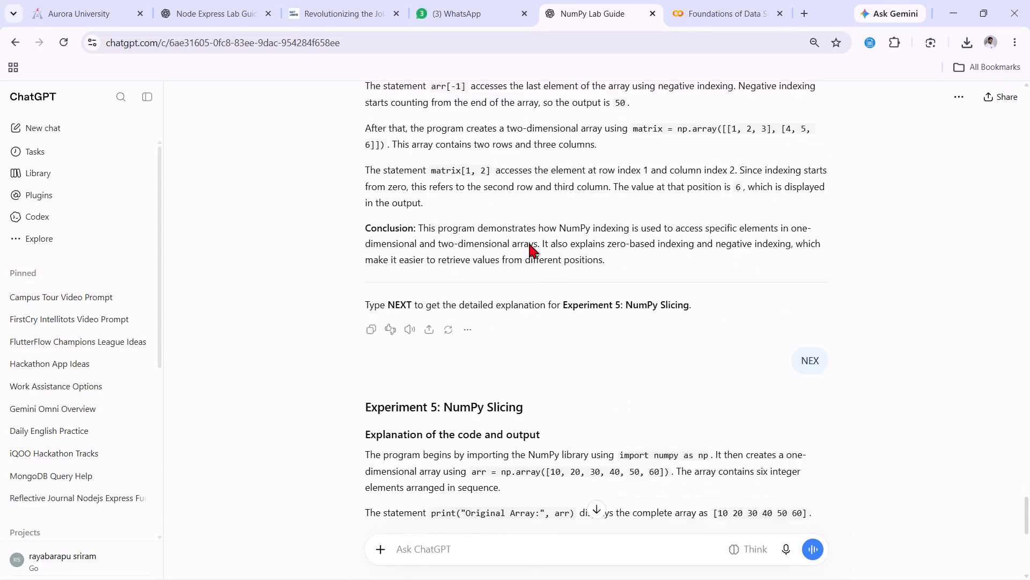
{"action": "scroll", "coordinate": [529, 243], "scroll_direction": "down", "scroll_amount": 1}
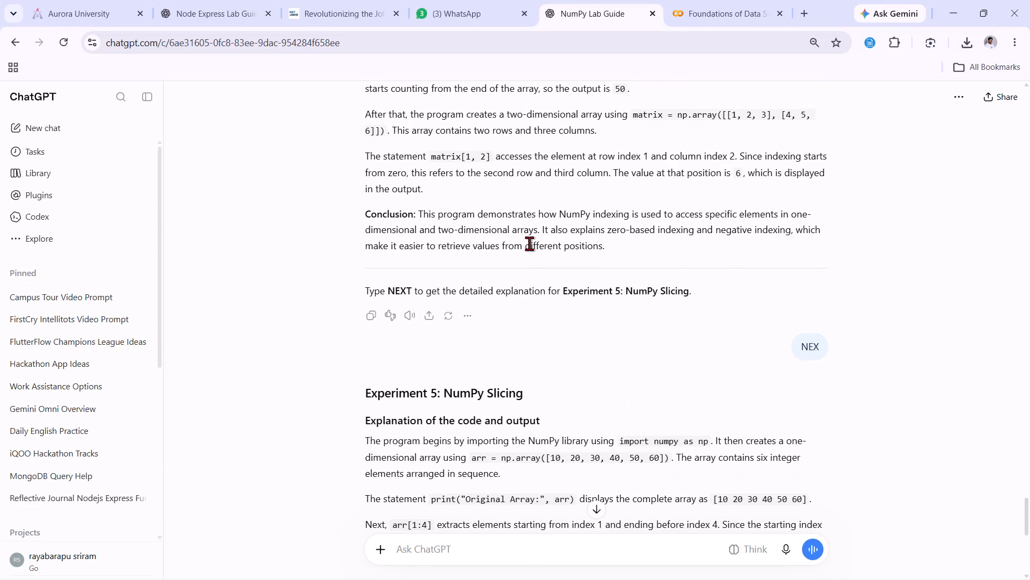
{"action": "scroll", "coordinate": [529, 243], "scroll_direction": "up", "scroll_amount": 2}
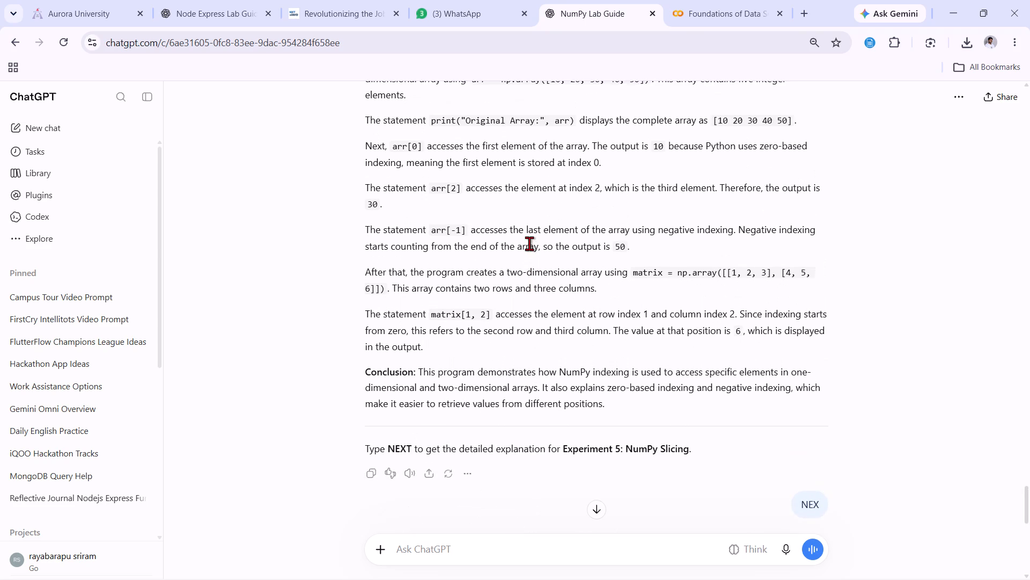
{"action": "scroll", "coordinate": [529, 243], "scroll_direction": "up", "scroll_amount": 8}
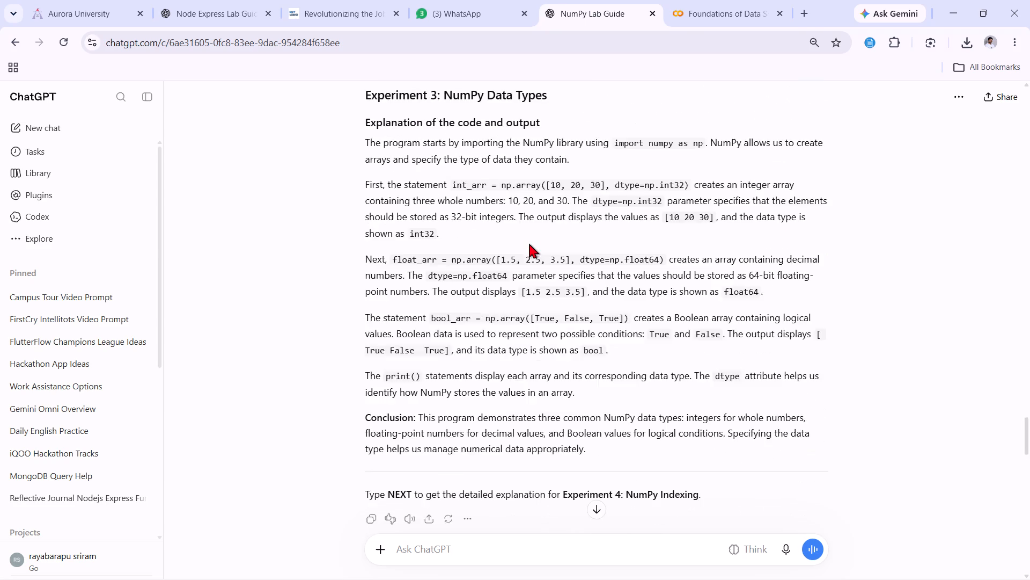
{"action": "scroll", "coordinate": [529, 243], "scroll_direction": "up", "scroll_amount": 5}
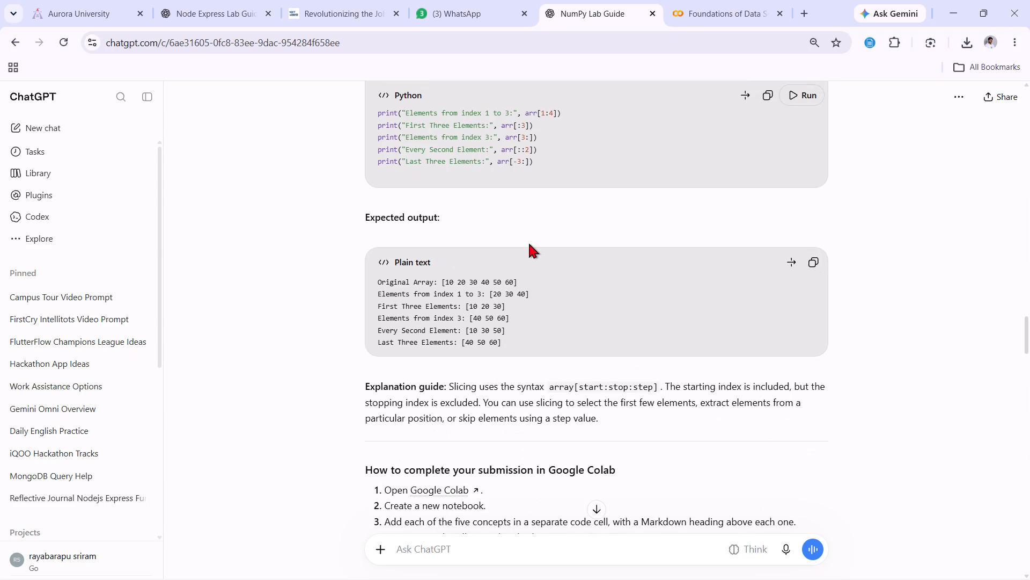
{"action": "scroll", "coordinate": [529, 243], "scroll_direction": "up", "scroll_amount": 5}
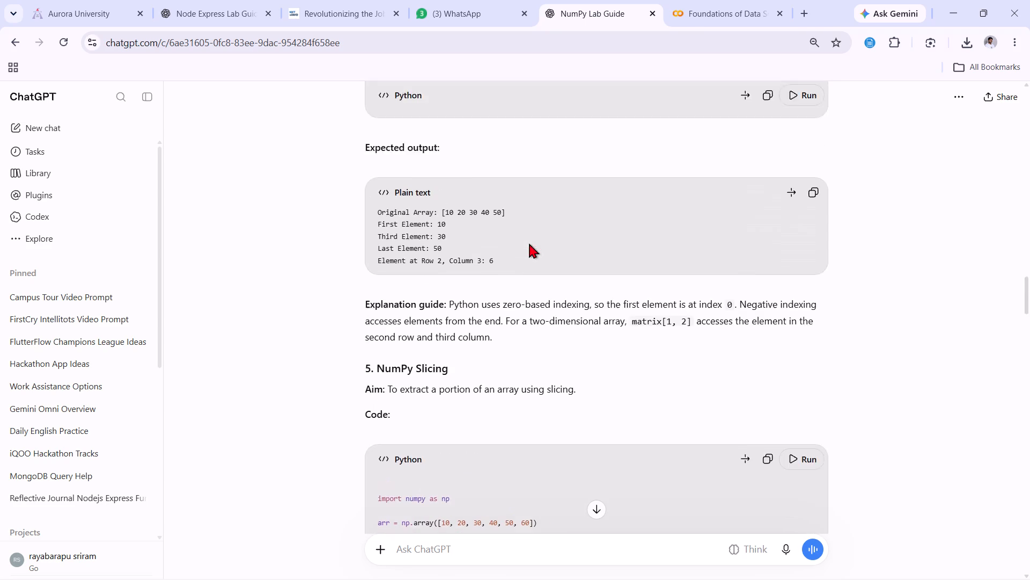
{"action": "scroll", "coordinate": [529, 243], "scroll_direction": "up", "scroll_amount": 8}
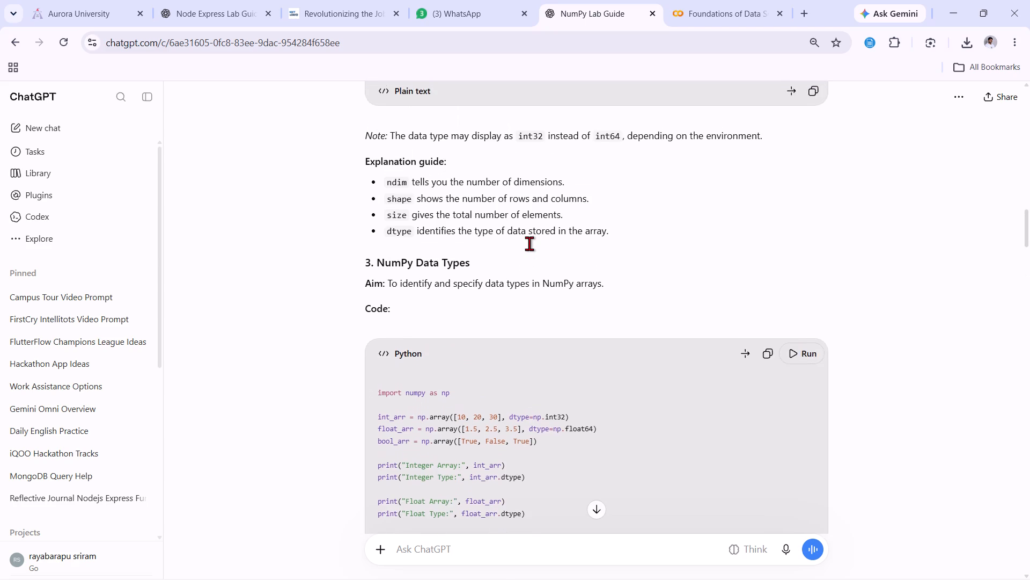
{"action": "scroll", "coordinate": [529, 243], "scroll_direction": "up", "scroll_amount": 2}
{"action": "scroll", "coordinate": [529, 243], "scroll_direction": "down", "scroll_amount": 2}
{"action": "scroll", "coordinate": [529, 243], "scroll_direction": "up", "scroll_amount": 2}
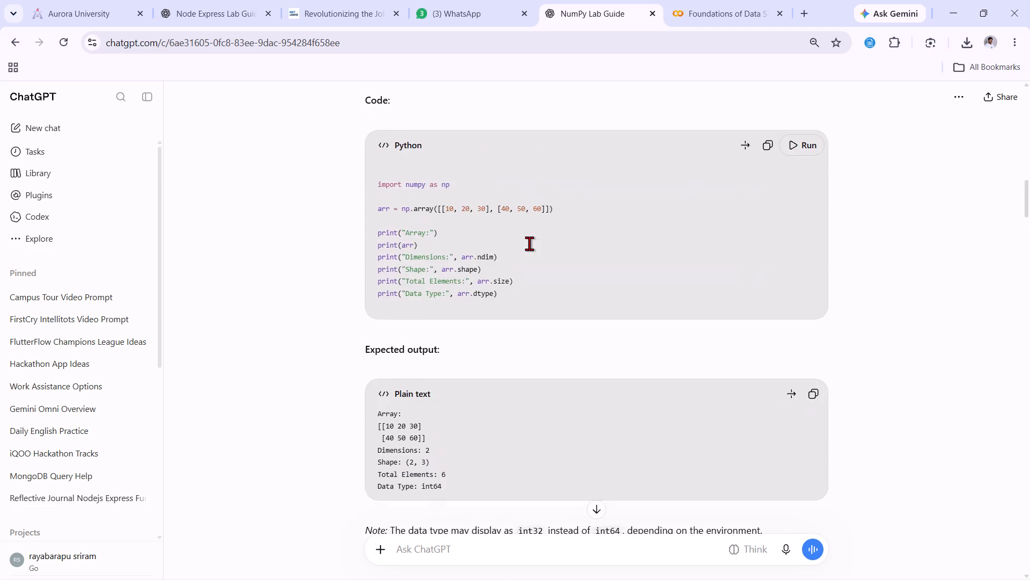
{"action": "scroll", "coordinate": [529, 243], "scroll_direction": "up", "scroll_amount": 7}
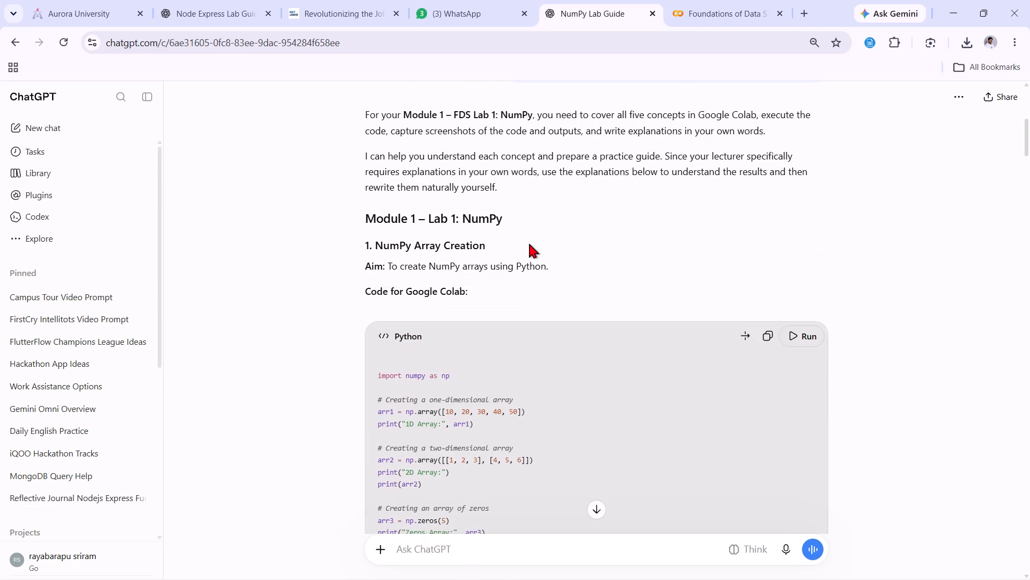
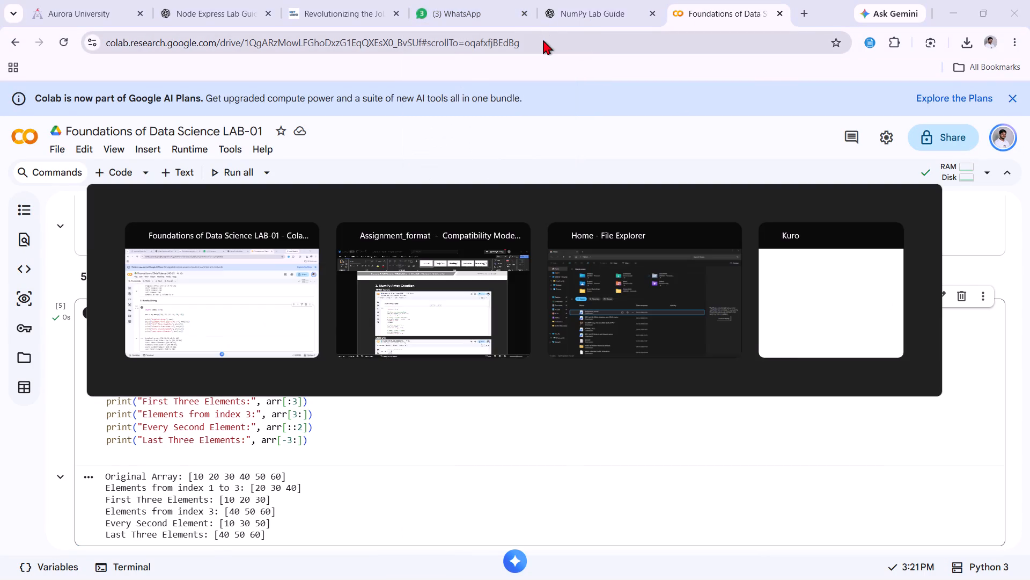
Review the Lab Report - 1 document from the student details table through all five NumPy experiments and their explanations.
{"action": "scroll", "coordinate": [489, 198], "scroll_direction": "up", "scroll_amount": 7}
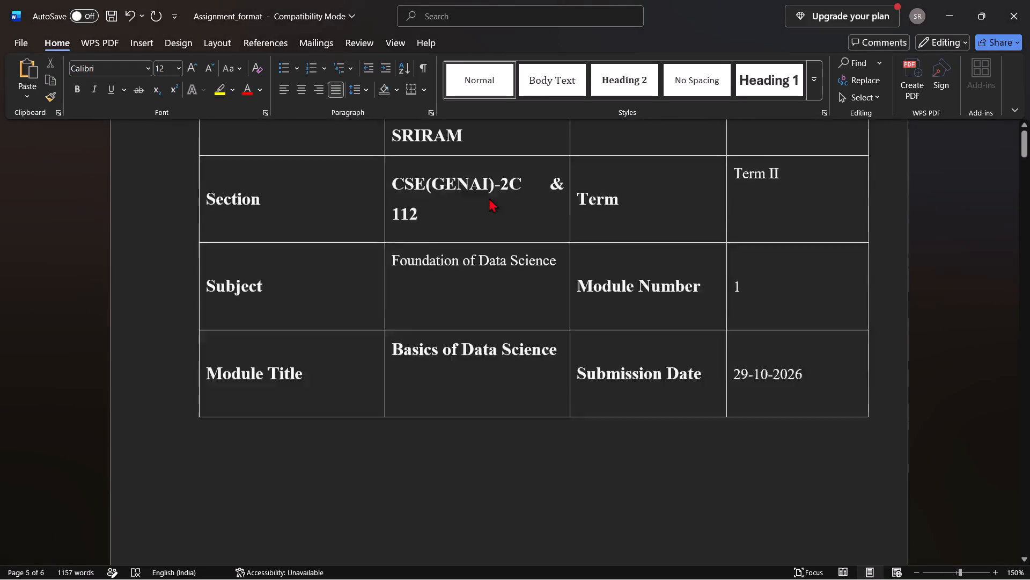
{"action": "scroll", "coordinate": [489, 198], "scroll_direction": "down", "scroll_amount": 1}
{"action": "scroll", "coordinate": [489, 198], "scroll_direction": "down", "scroll_amount": 4, "text": "ctrl"}
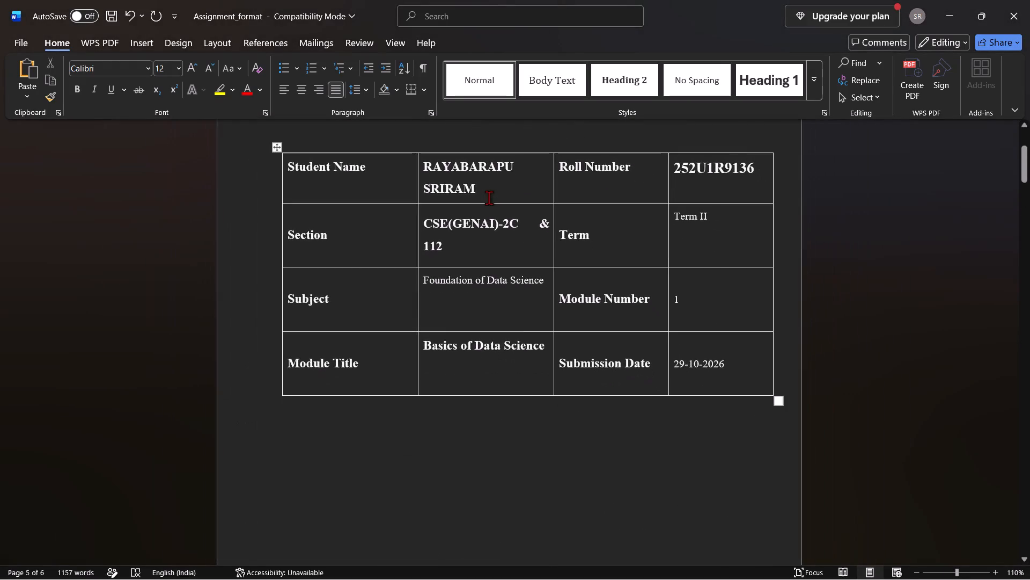
{"action": "scroll", "coordinate": [489, 198], "scroll_direction": "up", "scroll_amount": 1}
{"action": "scroll", "coordinate": [489, 198], "scroll_direction": "down", "scroll_amount": 2}
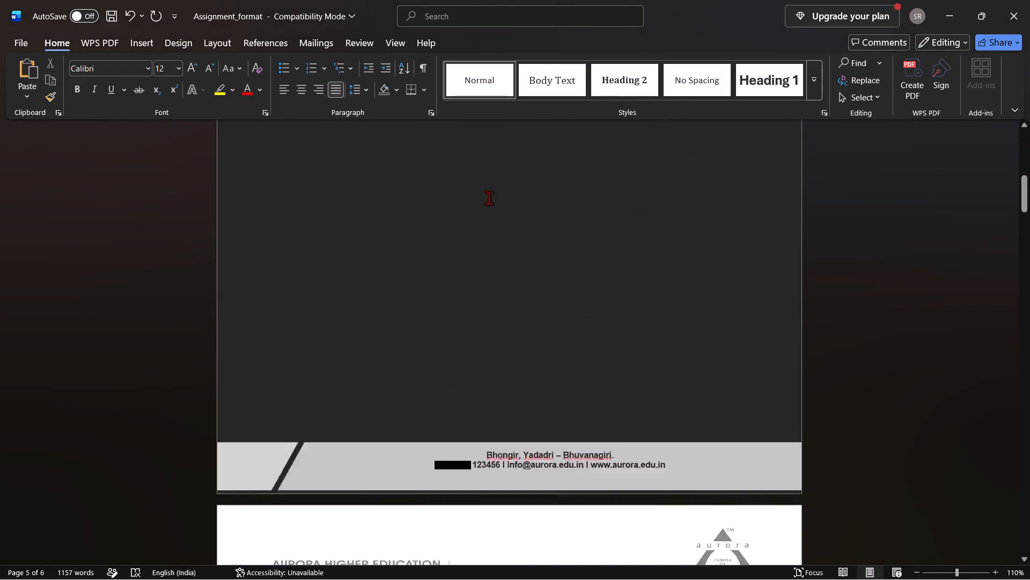
{"action": "scroll", "coordinate": [489, 198], "scroll_direction": "down", "scroll_amount": 3}
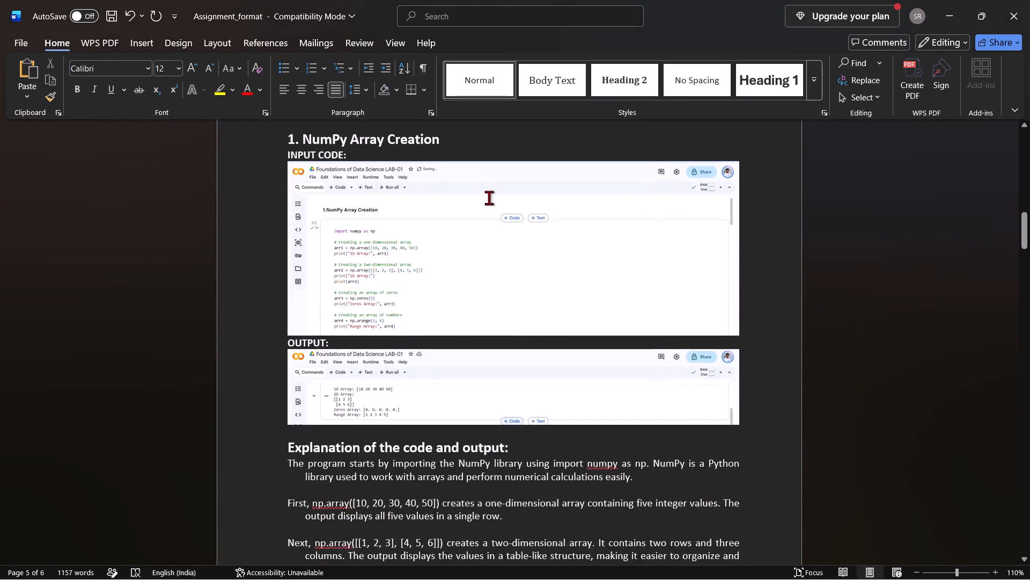
{"action": "scroll", "coordinate": [489, 198], "scroll_direction": "down", "scroll_amount": 2}
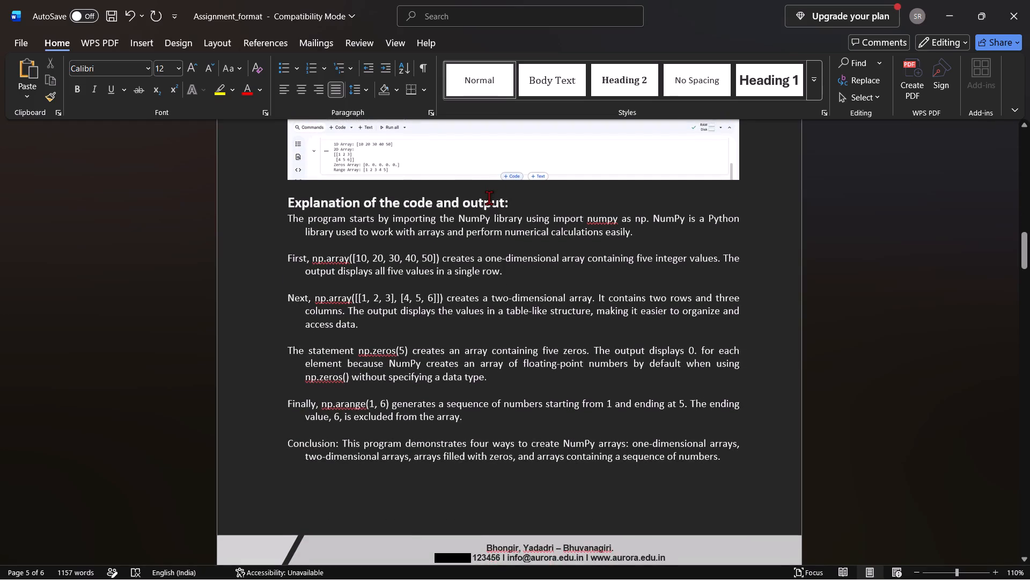
{"action": "scroll", "coordinate": [489, 198], "scroll_direction": "up", "scroll_amount": 2}
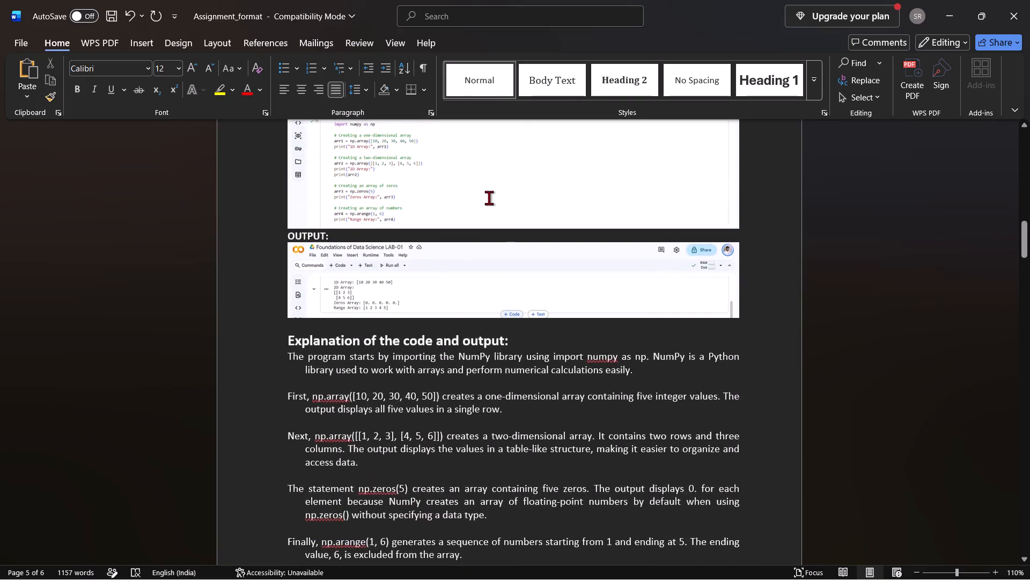
{"action": "scroll", "coordinate": [489, 198], "scroll_direction": "up", "scroll_amount": 1}
{"action": "scroll", "coordinate": [489, 198], "scroll_direction": "down", "scroll_amount": 1}
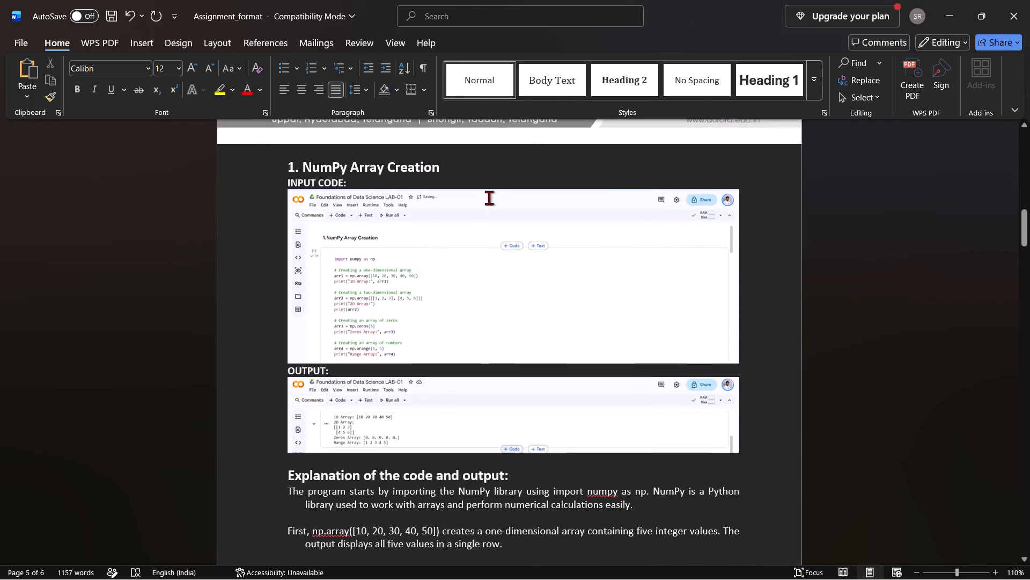
{"action": "scroll", "coordinate": [489, 198], "scroll_direction": "down", "scroll_amount": 3}
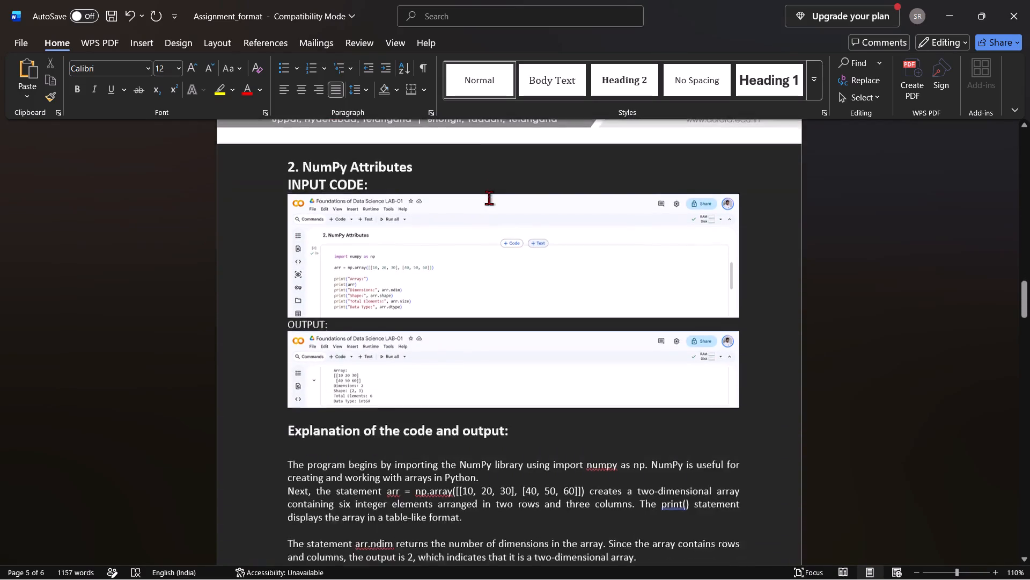
{"action": "scroll", "coordinate": [489, 198], "scroll_direction": "down", "scroll_amount": 4}
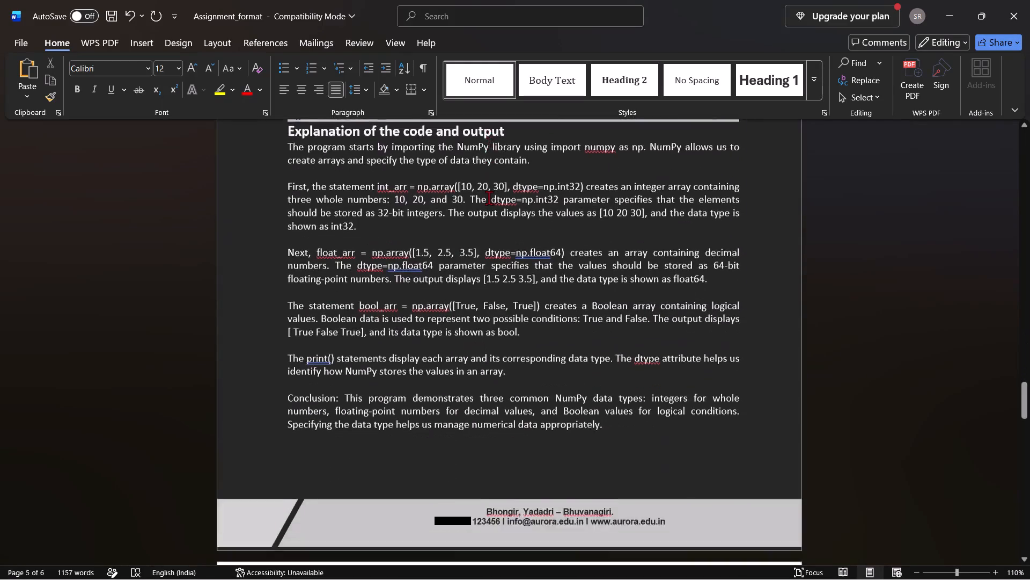
{"action": "scroll", "coordinate": [489, 198], "scroll_direction": "down", "scroll_amount": 2}
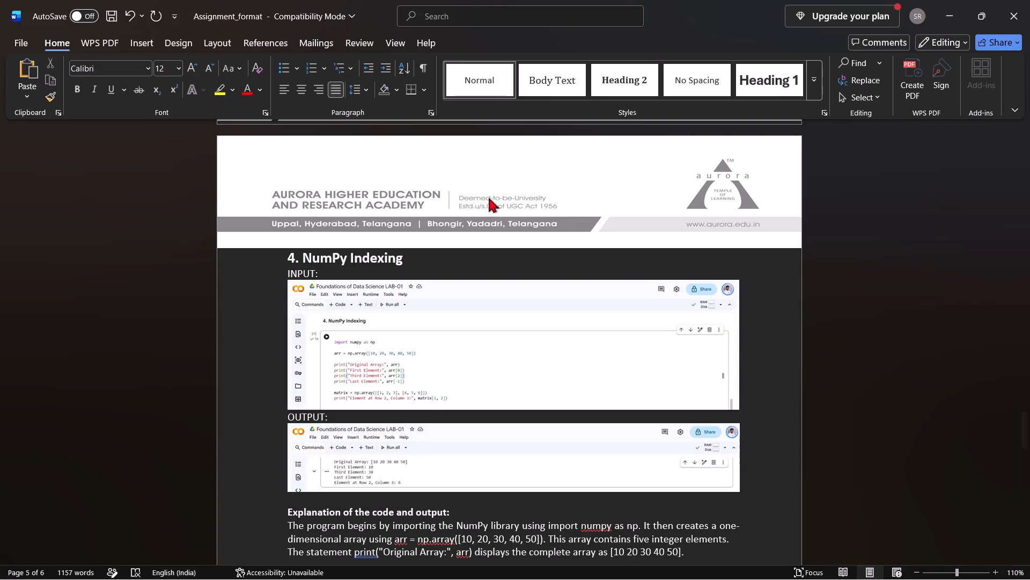
{"action": "scroll", "coordinate": [489, 198], "scroll_direction": "down", "scroll_amount": 3}
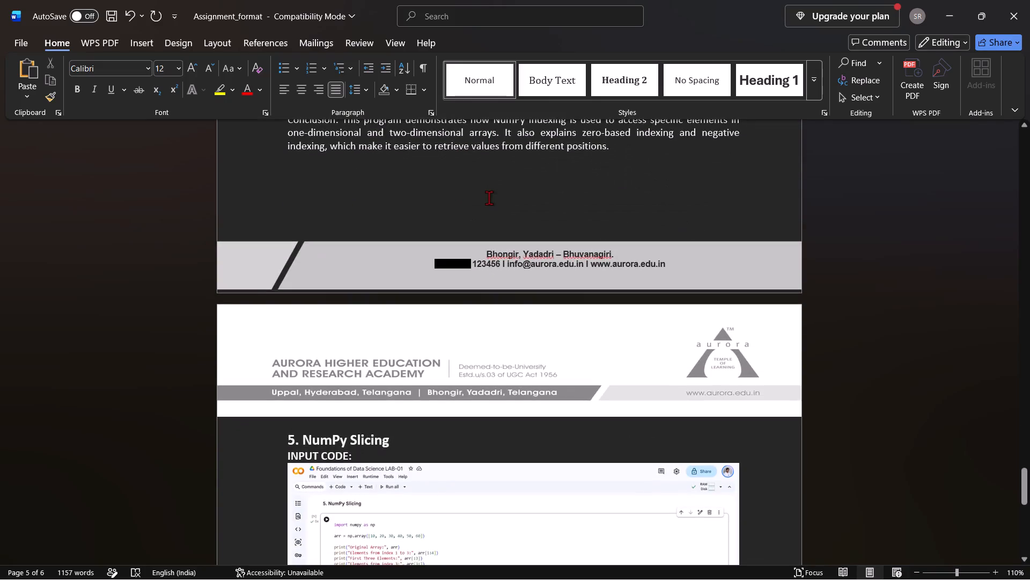
{"action": "scroll", "coordinate": [489, 198], "scroll_direction": "down", "scroll_amount": 3}
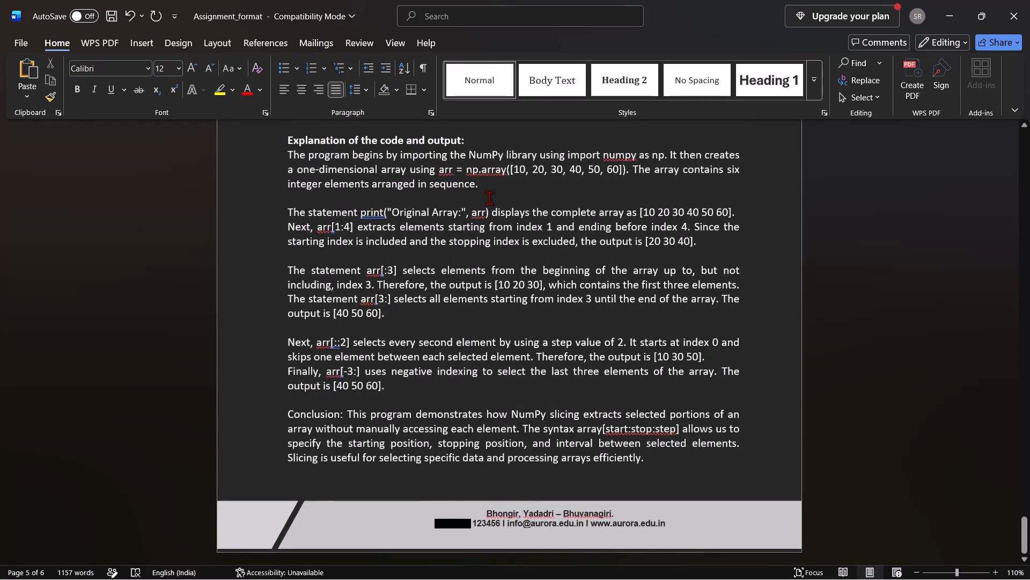
{"action": "scroll", "coordinate": [489, 198], "scroll_direction": "down", "scroll_amount": 1}
{"action": "scroll", "coordinate": [489, 198], "scroll_direction": "up", "scroll_amount": 16}
{"action": "scroll", "coordinate": [489, 198], "scroll_direction": "up", "scroll_amount": 11}
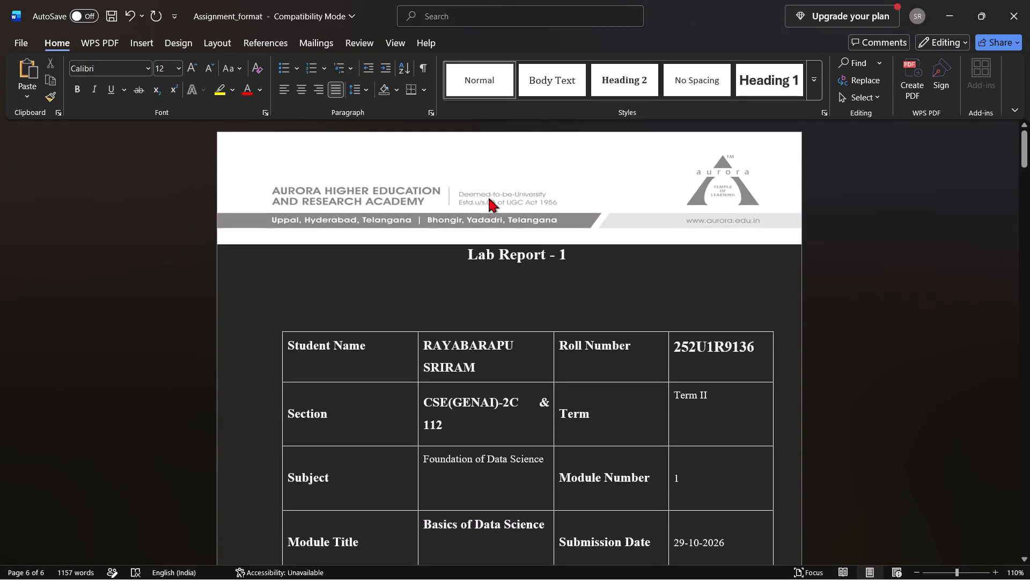
{"action": "scroll", "coordinate": [489, 198], "scroll_direction": "up", "scroll_amount": 3}
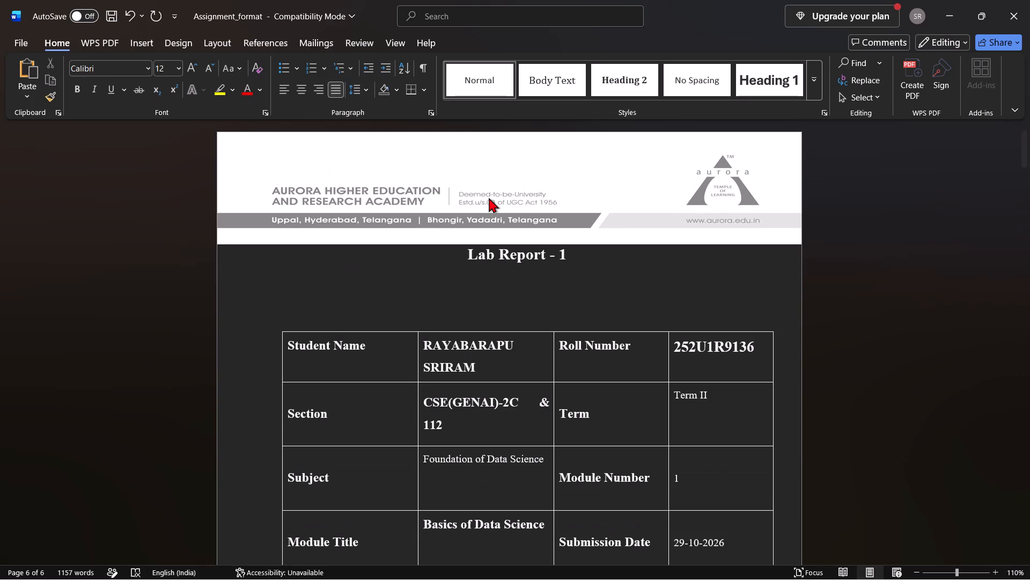
{"action": "scroll", "coordinate": [489, 198], "scroll_direction": "up", "scroll_amount": 1}
{"action": "scroll", "coordinate": [489, 198], "scroll_direction": "down", "scroll_amount": 1}
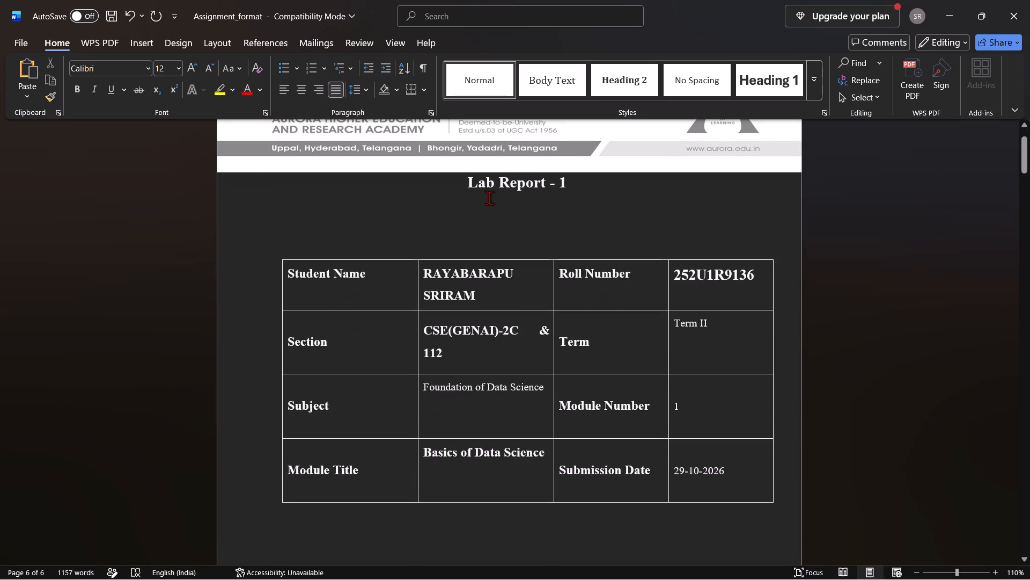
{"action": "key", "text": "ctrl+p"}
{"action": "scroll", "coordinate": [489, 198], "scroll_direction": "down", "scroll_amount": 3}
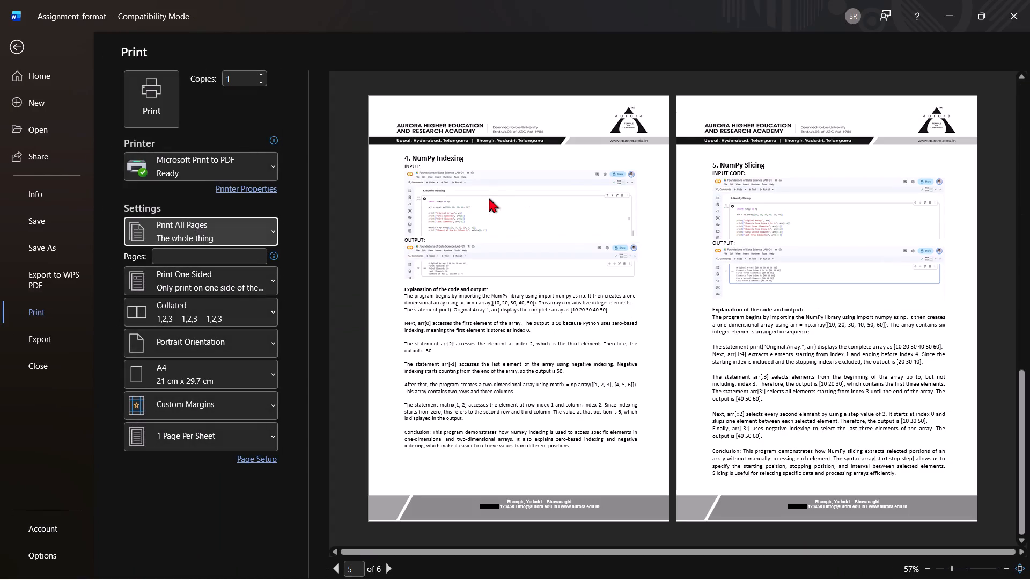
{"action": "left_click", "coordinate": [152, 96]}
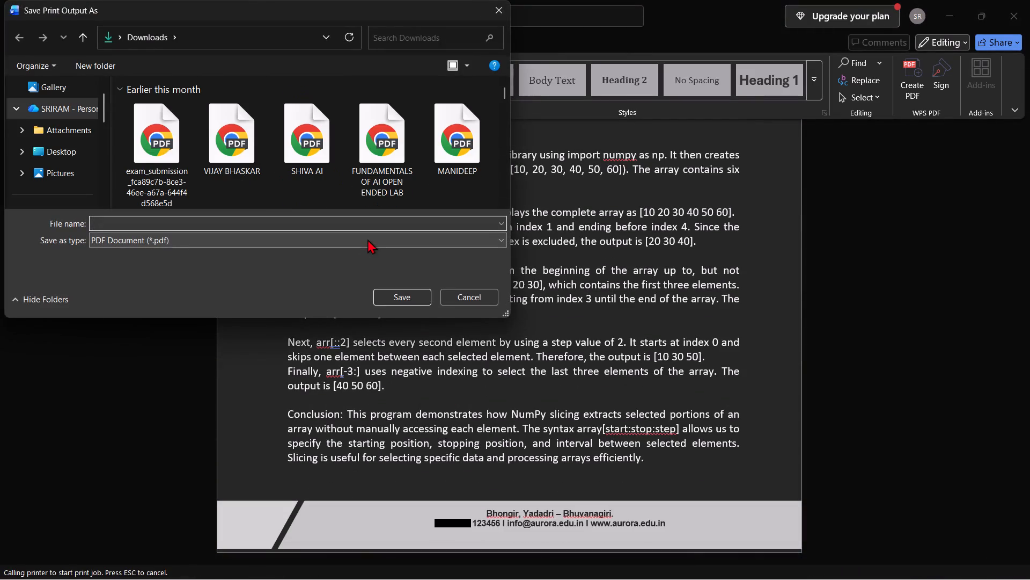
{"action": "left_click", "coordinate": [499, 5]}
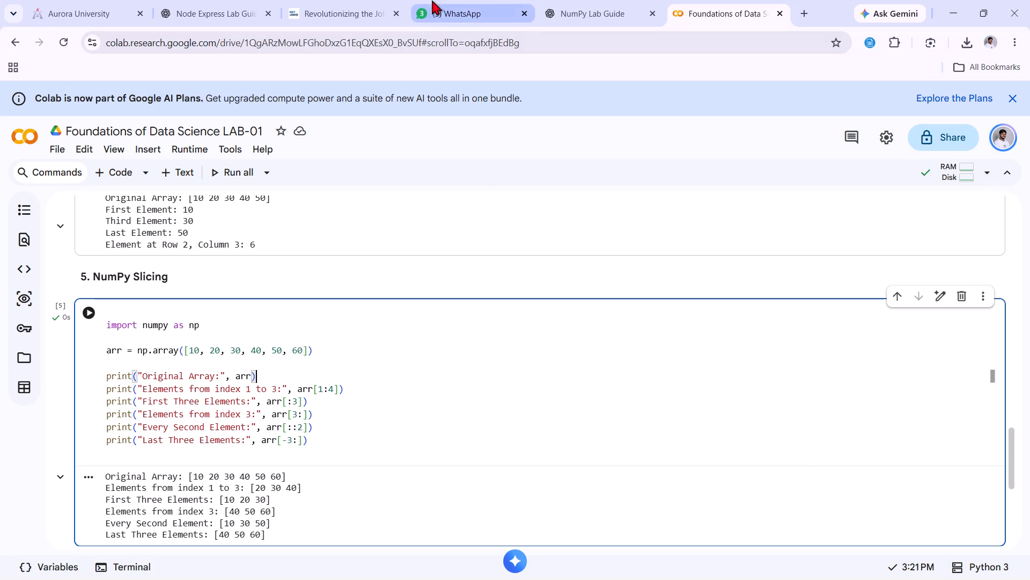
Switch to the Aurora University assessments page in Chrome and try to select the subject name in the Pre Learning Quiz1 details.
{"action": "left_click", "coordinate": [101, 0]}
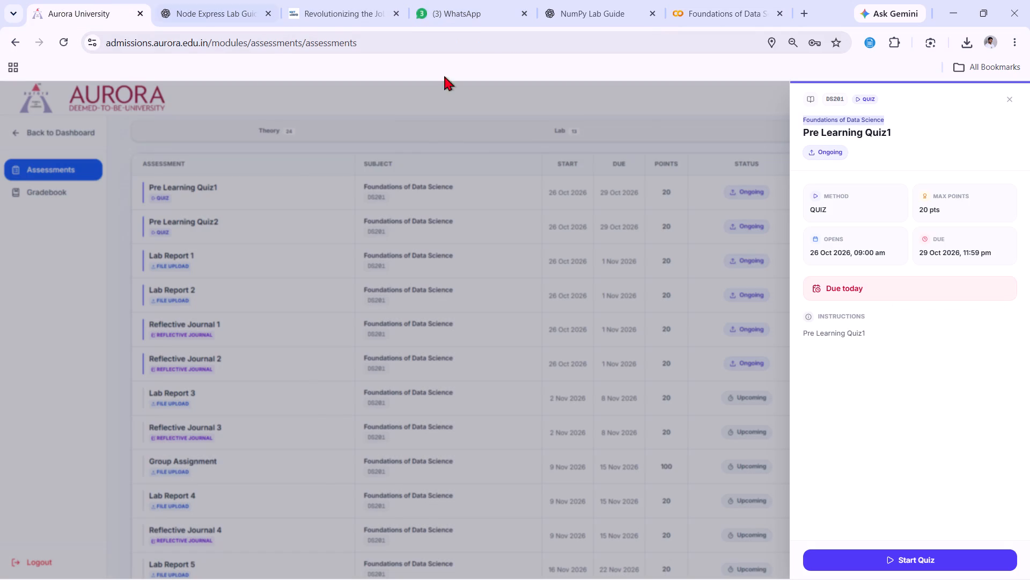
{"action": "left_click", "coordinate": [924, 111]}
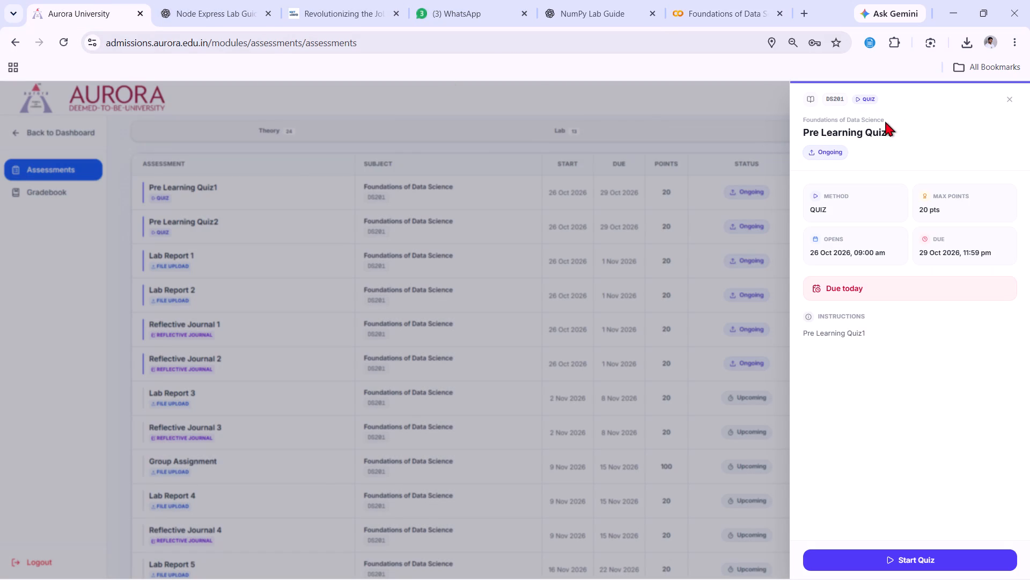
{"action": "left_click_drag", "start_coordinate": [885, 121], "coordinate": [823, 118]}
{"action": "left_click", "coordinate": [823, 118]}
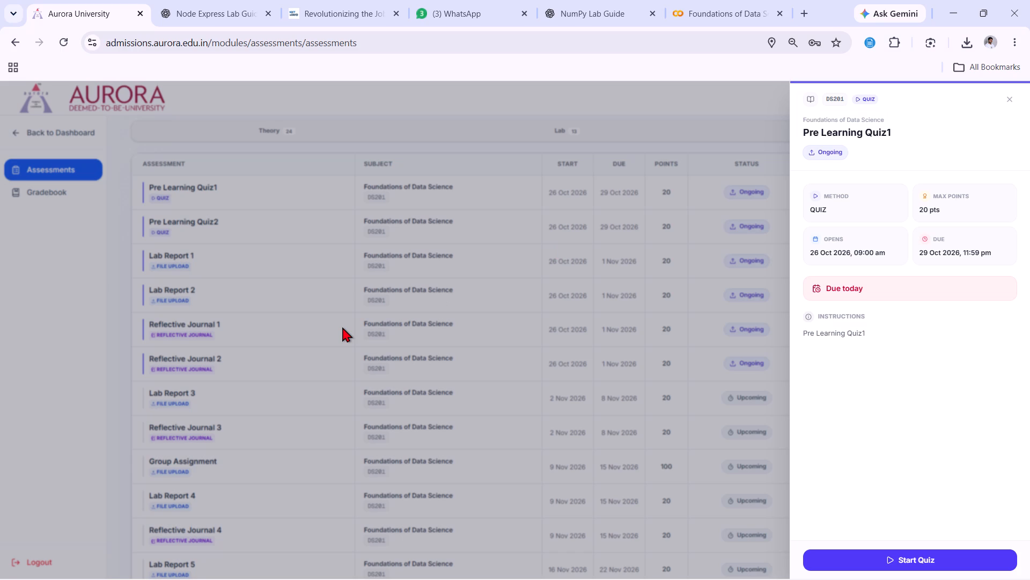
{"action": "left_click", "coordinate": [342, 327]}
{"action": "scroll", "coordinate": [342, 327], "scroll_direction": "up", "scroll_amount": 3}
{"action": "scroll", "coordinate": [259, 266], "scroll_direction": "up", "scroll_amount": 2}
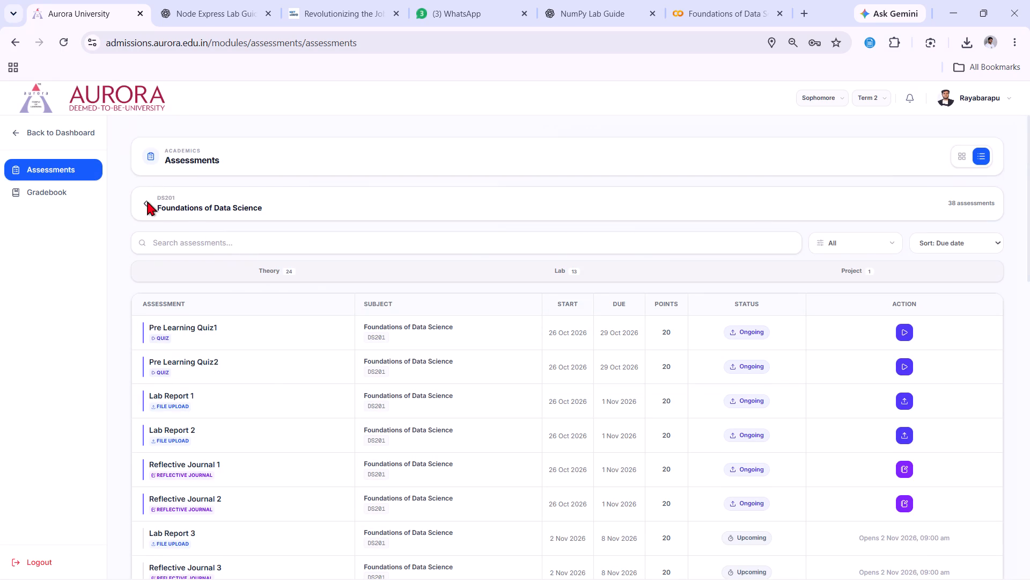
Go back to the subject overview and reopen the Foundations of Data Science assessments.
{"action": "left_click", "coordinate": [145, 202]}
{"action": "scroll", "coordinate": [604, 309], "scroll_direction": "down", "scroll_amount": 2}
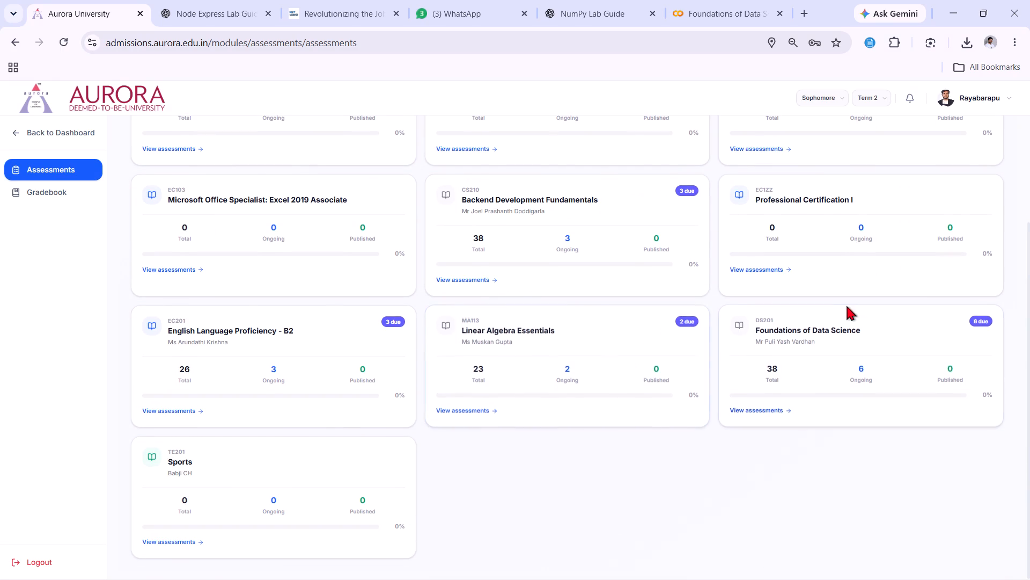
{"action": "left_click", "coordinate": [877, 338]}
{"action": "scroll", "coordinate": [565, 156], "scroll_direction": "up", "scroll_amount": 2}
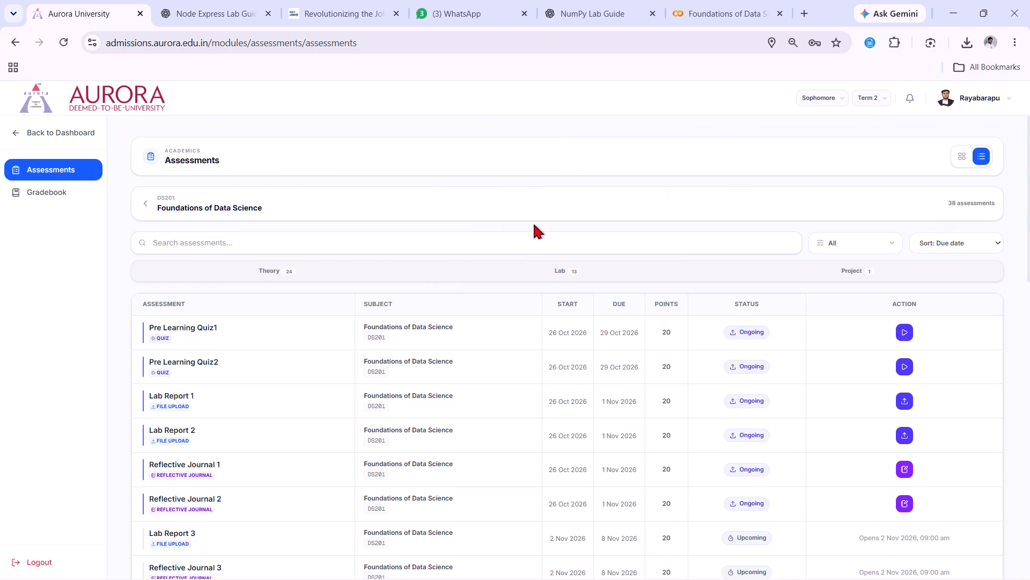
Copy the subject name Foundations of Data Science from the Pre Learning Quiz1 details.
{"action": "left_click", "coordinate": [479, 317]}
{"action": "left_click_drag", "start_coordinate": [897, 128], "coordinate": [884, 136]}
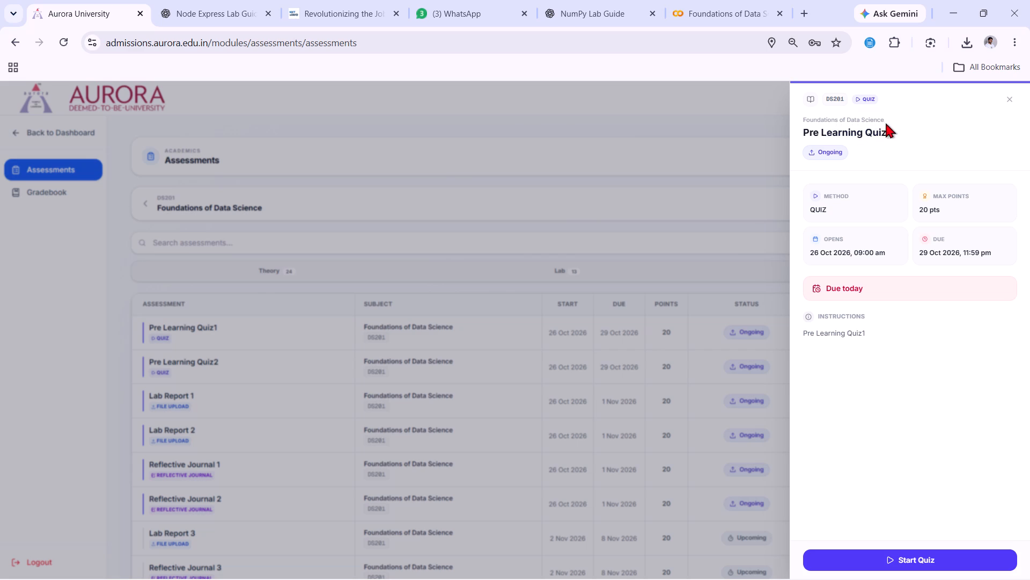
{"action": "left_click_drag", "start_coordinate": [885, 119], "coordinate": [789, 115]}
{"action": "key", "text": "ctrl+c"}
{"action": "key", "text": "ctrl+c"}
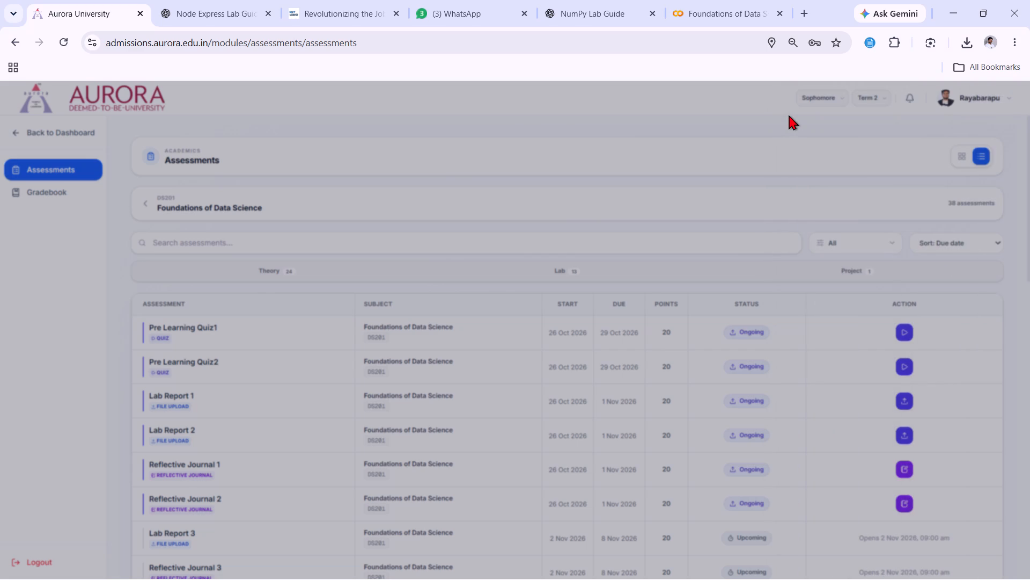
{"action": "left_click", "coordinate": [512, 334]}
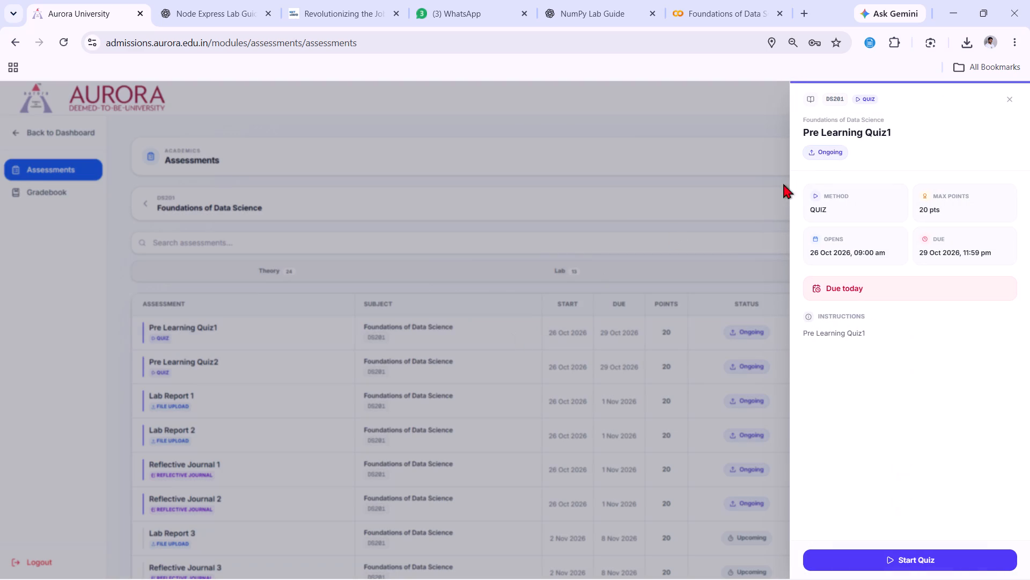
{"action": "left_click_drag", "start_coordinate": [888, 119], "coordinate": [797, 115]}
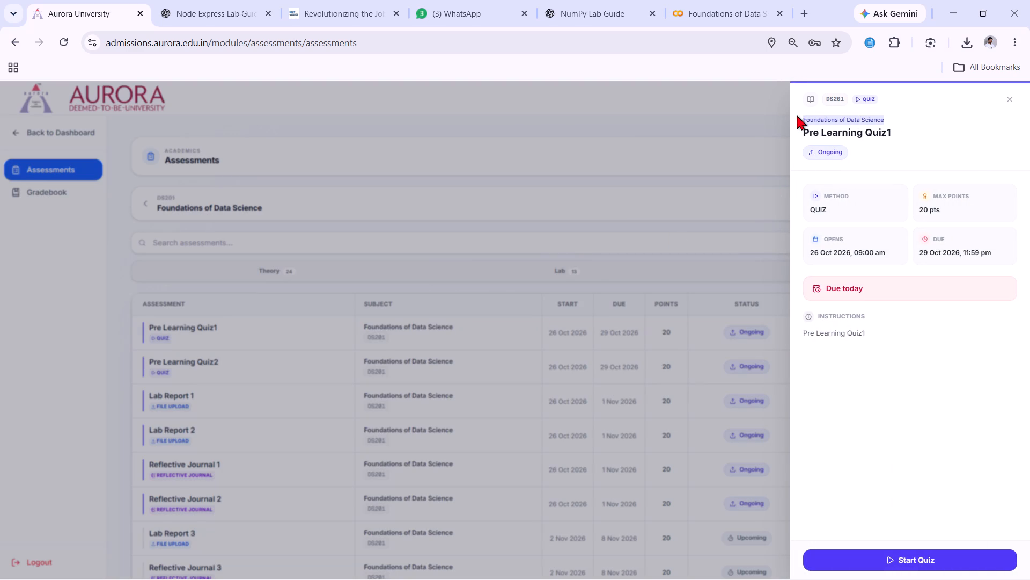
{"action": "key", "text": "ctrl+c"}
{"action": "key", "text": "ctrl+c"}
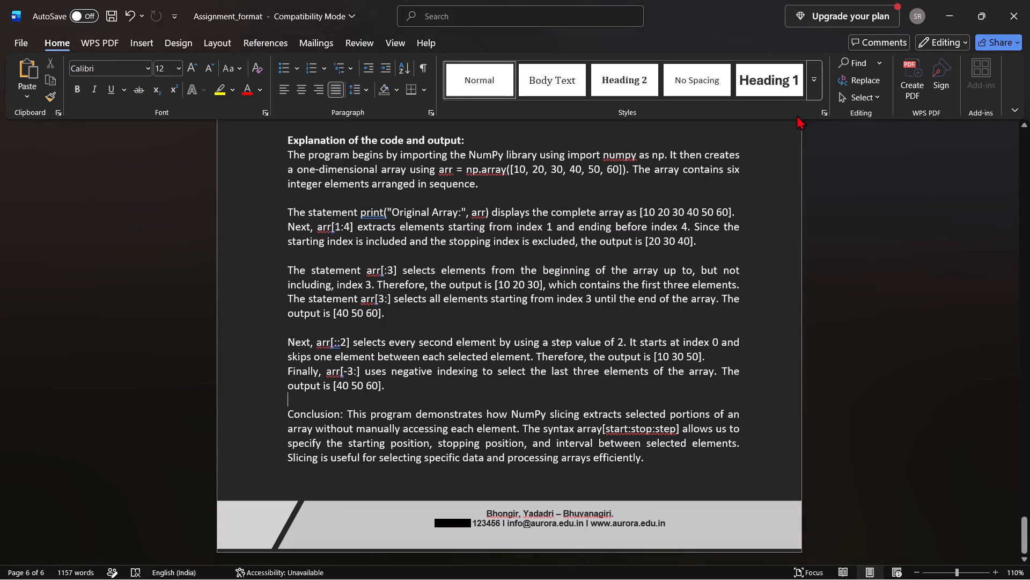
Print the whole report to a PDF in Downloads named Foundations of Data Science LAB-1.
{"action": "key", "text": "ctrl+p"}
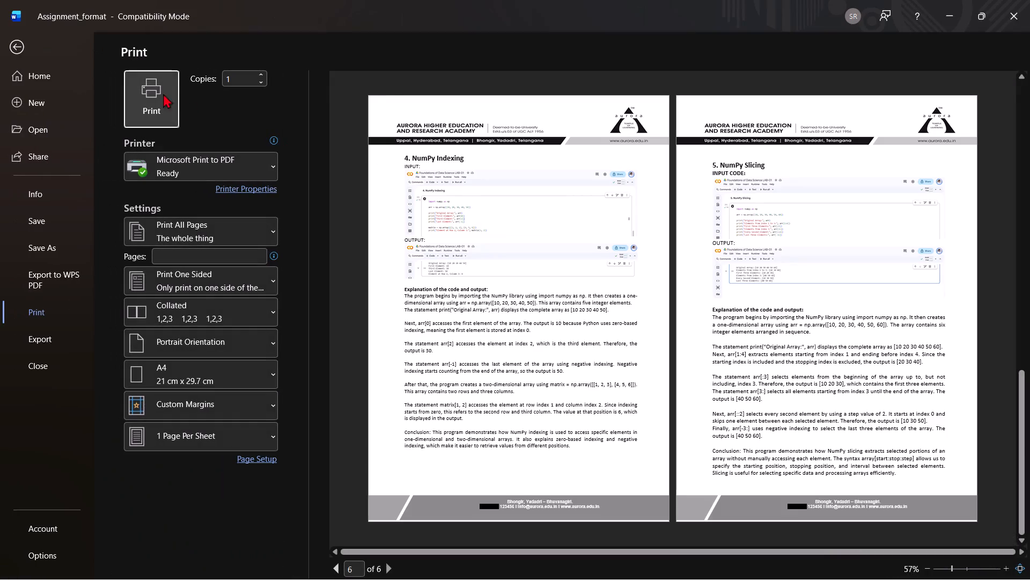
{"action": "left_click", "coordinate": [151, 90]}
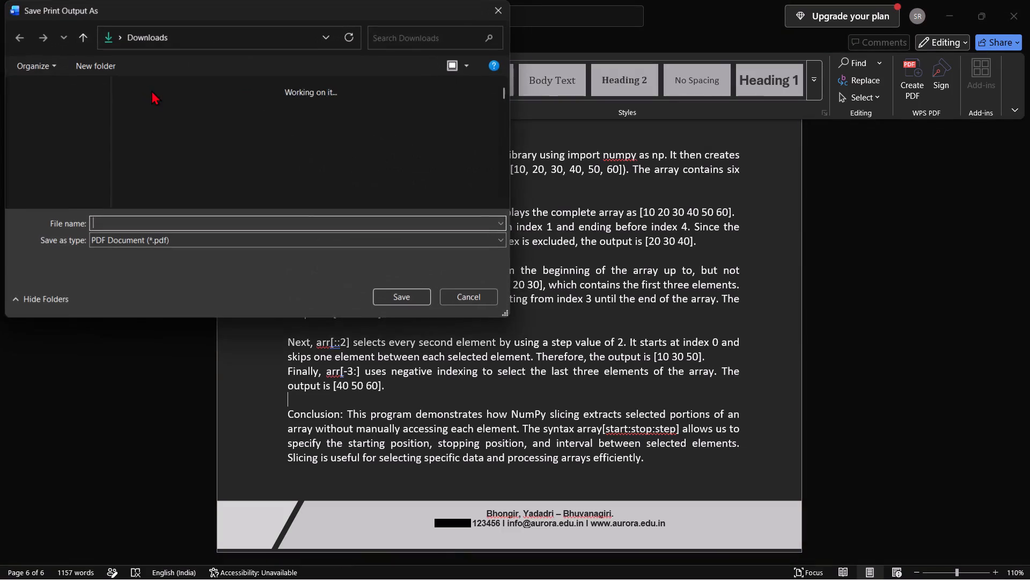
{"action": "key", "text": "ctrl+v"}
{"action": "key", "text": "space"}
{"action": "type", "text": "LAB"}
{"action": "key", "text": "minus"}
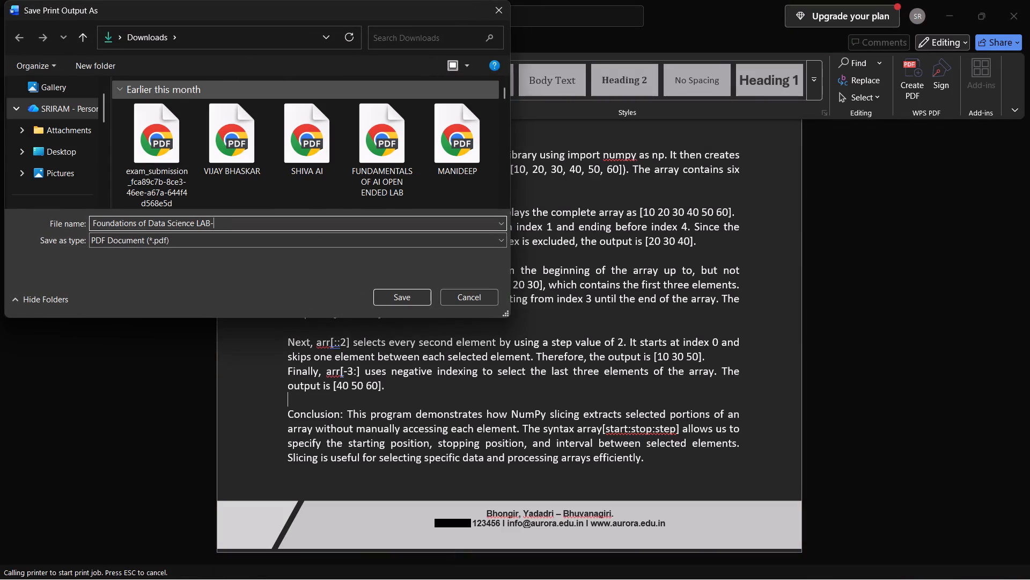
{"action": "type", "text": "01"}
{"action": "key", "text": "BackSpace"}
{"action": "key", "text": "BackSpace"}
{"action": "key", "text": "1"}
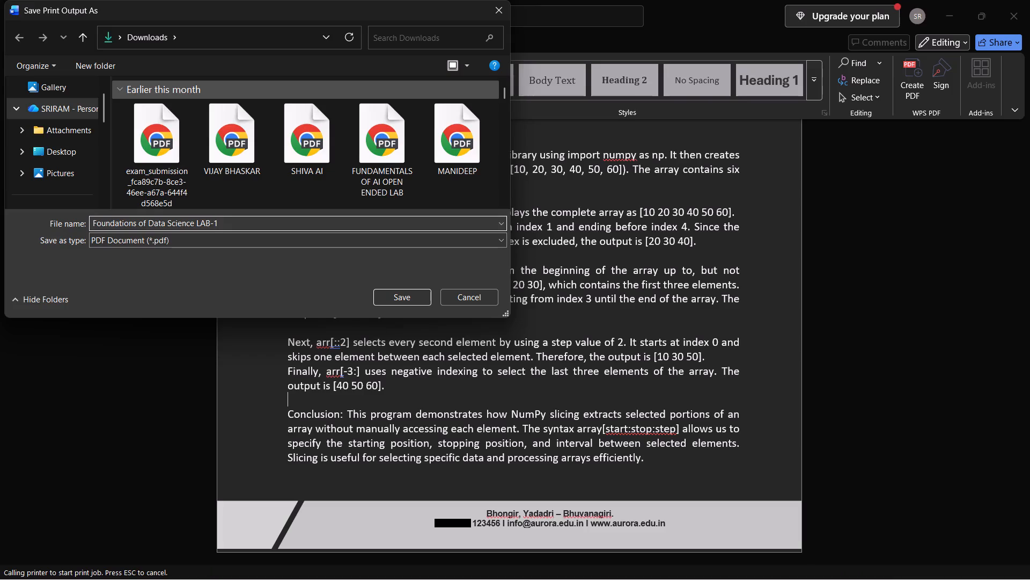
{"action": "key", "text": "Return"}
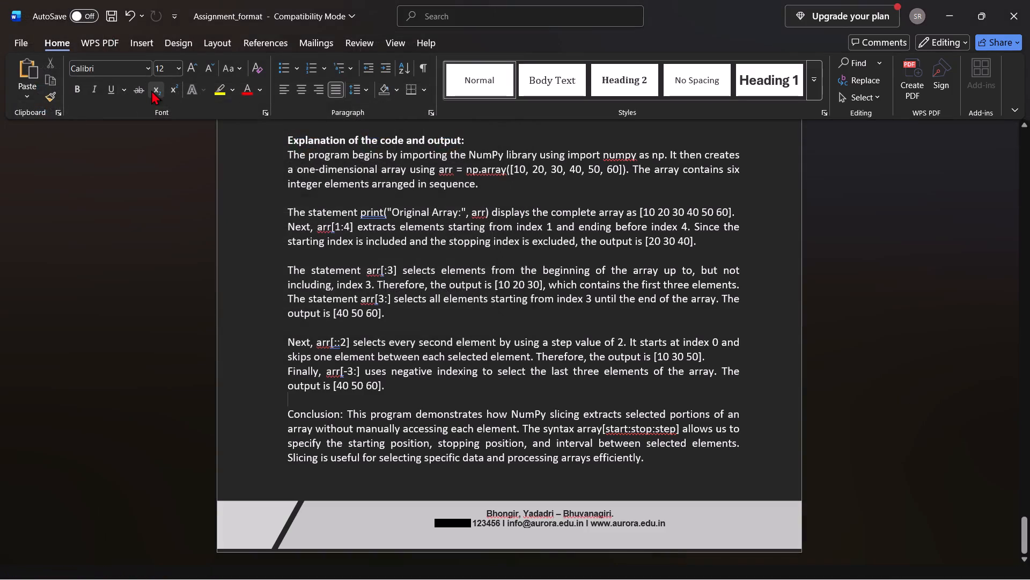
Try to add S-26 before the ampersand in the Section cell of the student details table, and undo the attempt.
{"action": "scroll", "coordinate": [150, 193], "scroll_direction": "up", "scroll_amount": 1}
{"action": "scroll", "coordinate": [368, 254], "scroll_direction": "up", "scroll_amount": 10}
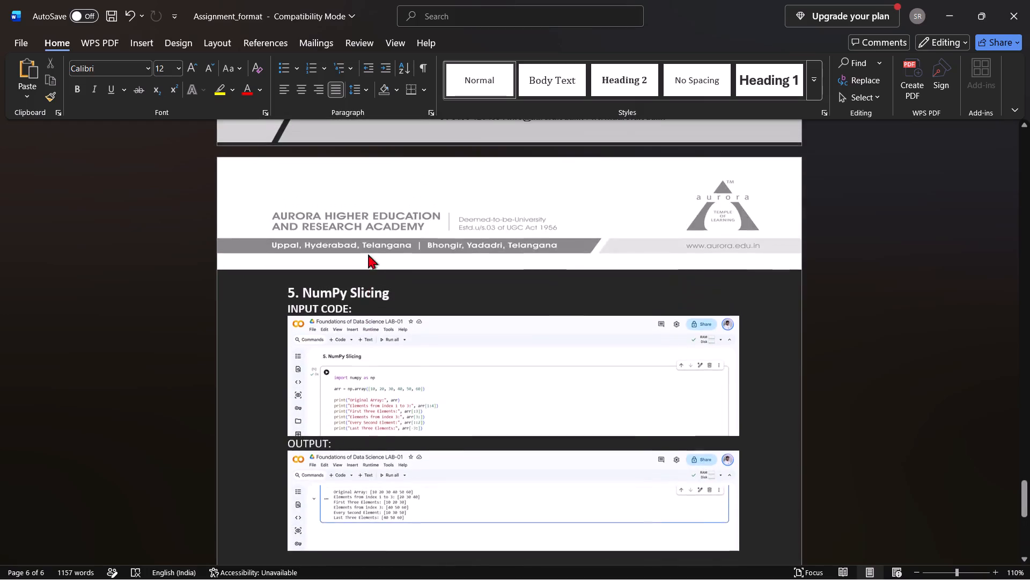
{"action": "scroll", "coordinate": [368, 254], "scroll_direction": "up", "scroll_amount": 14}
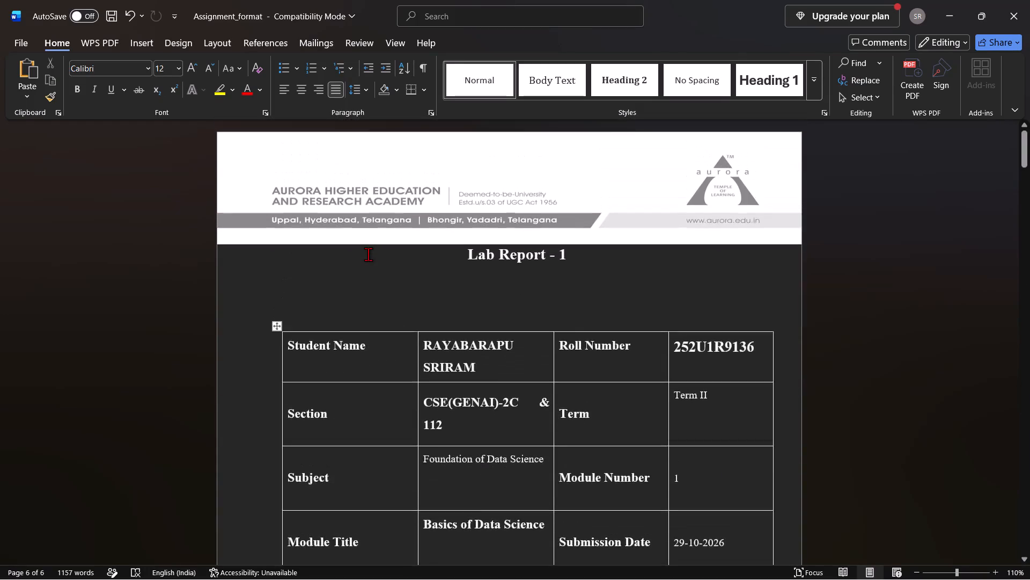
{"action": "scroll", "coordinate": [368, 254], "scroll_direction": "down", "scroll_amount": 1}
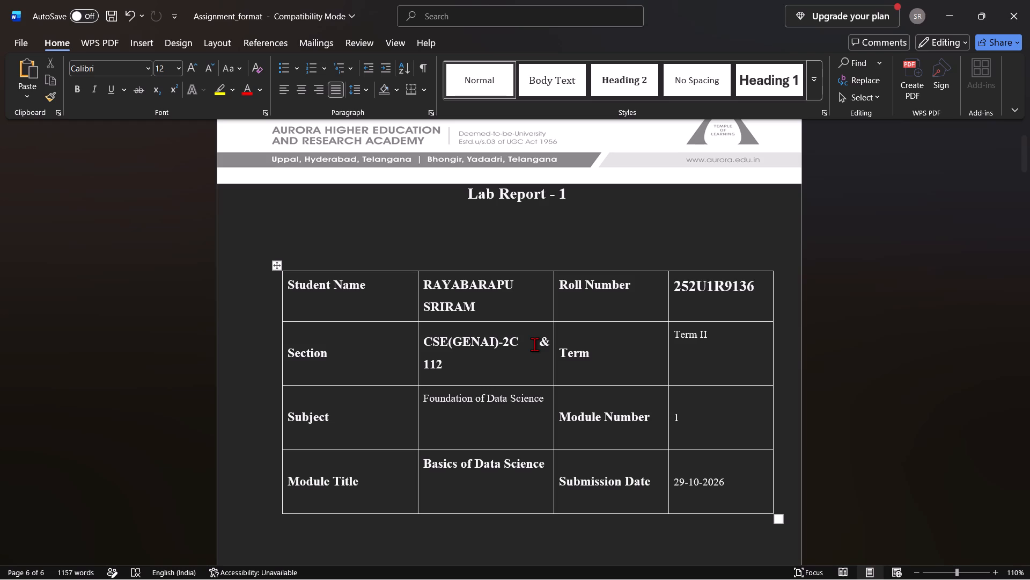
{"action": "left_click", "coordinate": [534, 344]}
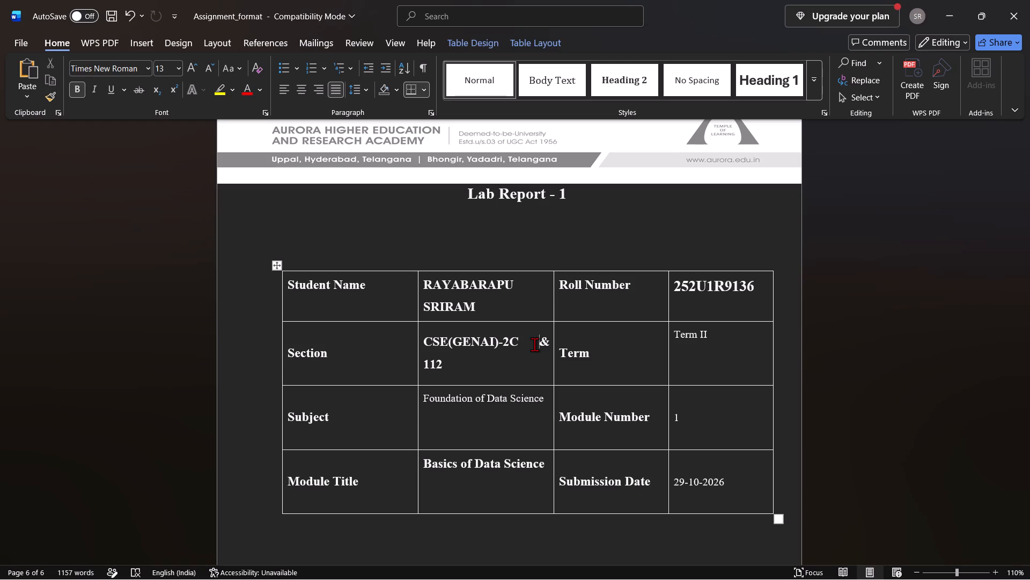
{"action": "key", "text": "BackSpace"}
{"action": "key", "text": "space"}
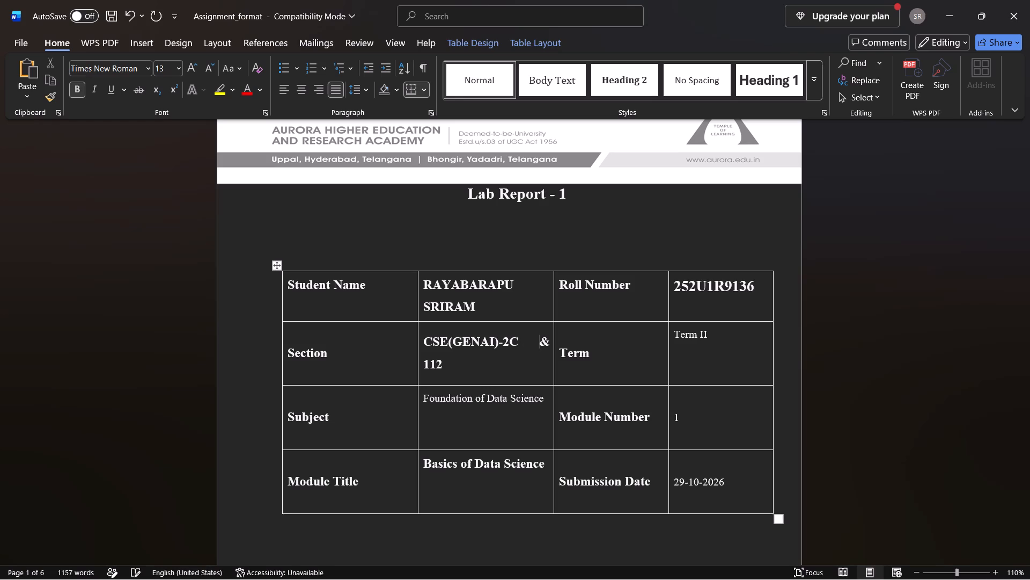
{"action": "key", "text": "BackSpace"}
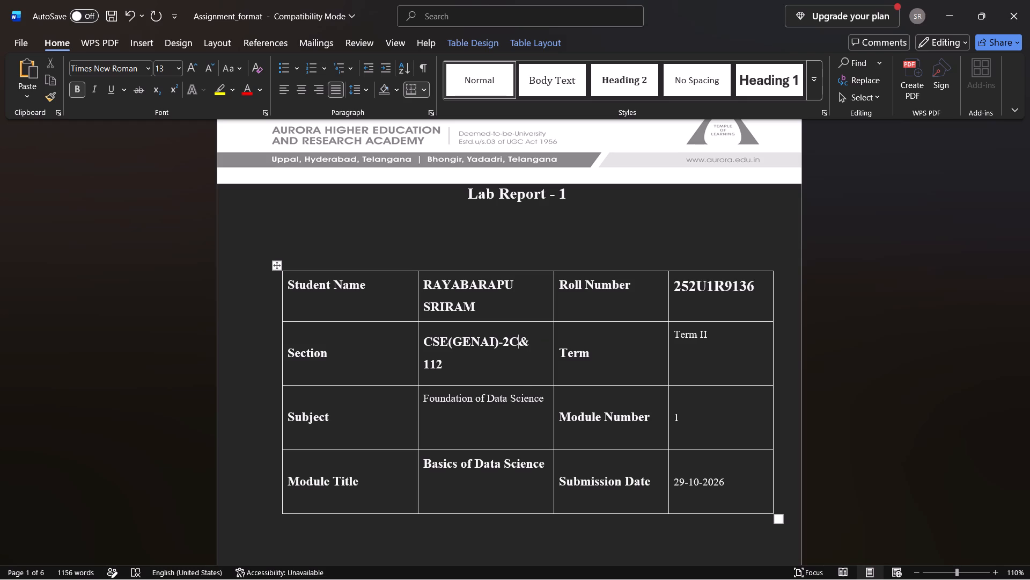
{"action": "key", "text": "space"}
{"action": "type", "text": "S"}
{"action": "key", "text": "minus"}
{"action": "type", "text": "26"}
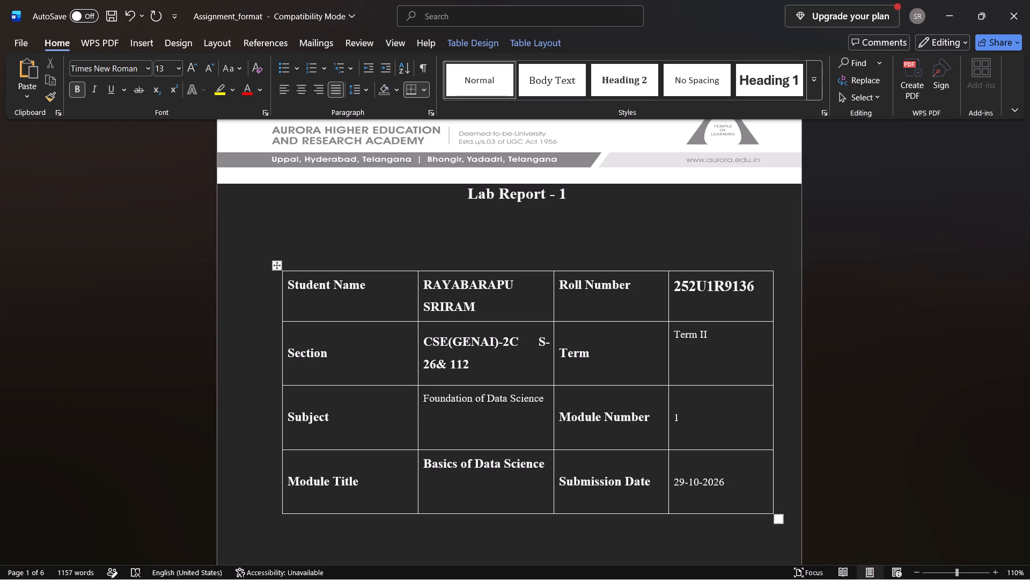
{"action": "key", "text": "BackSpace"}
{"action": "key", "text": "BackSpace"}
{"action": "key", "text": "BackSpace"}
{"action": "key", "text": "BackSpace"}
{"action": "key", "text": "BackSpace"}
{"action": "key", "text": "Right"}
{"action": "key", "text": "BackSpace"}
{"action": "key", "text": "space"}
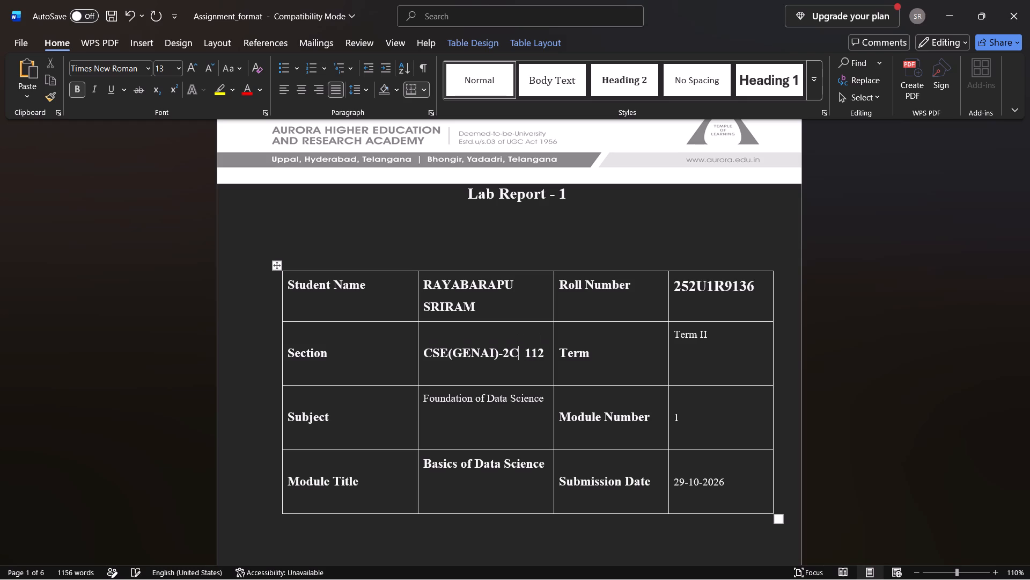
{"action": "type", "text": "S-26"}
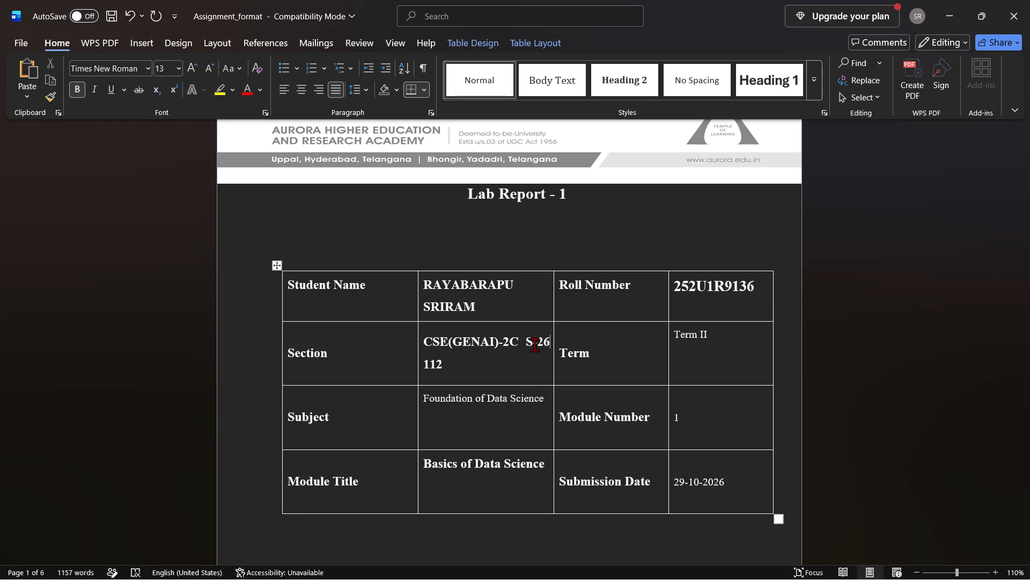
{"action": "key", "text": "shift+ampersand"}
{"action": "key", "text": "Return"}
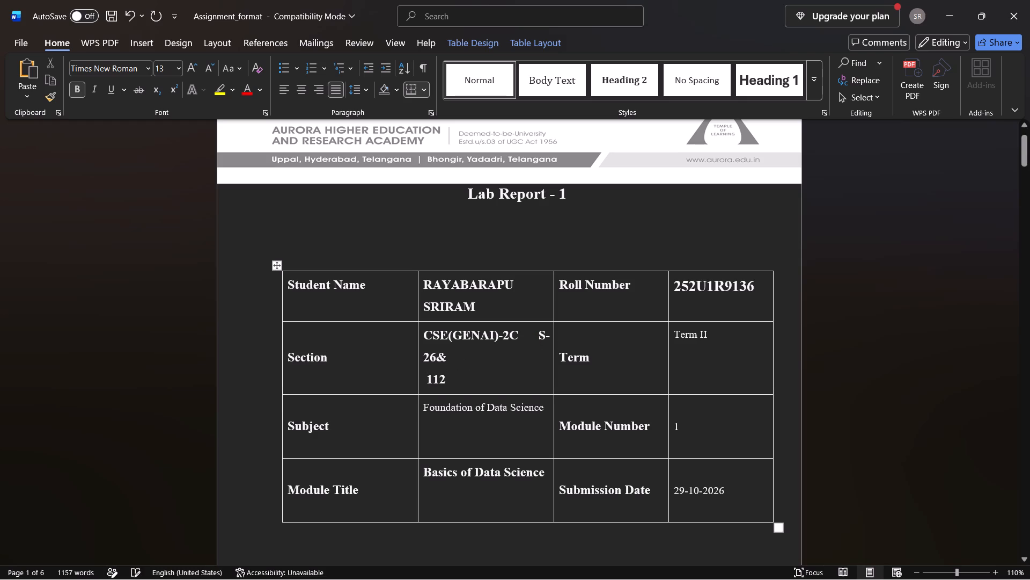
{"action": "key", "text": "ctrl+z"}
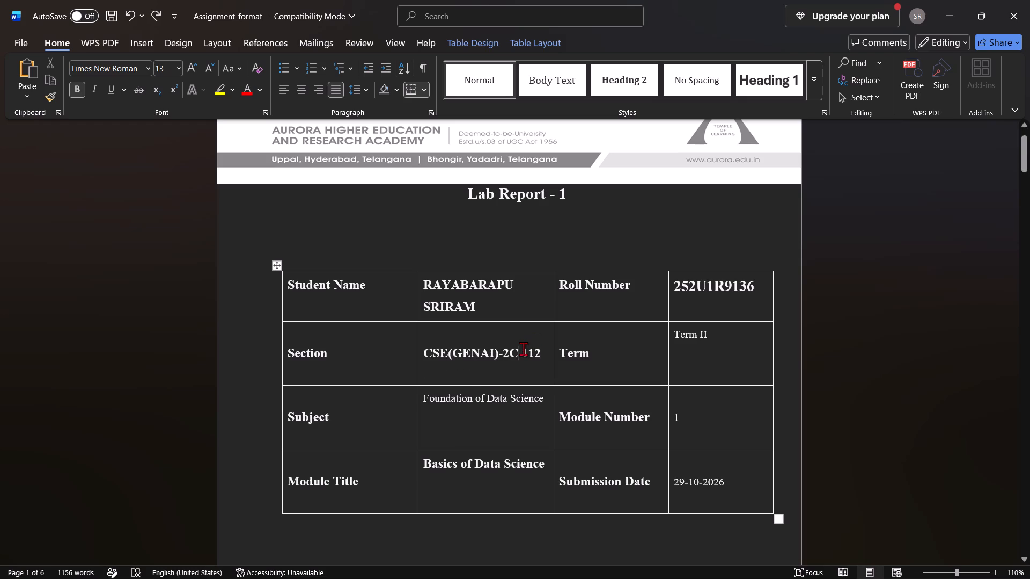
Insert & S-26 between CSE(GENAI)-2C and 112 in the Section cell.
{"action": "key", "text": "shift+ampersand"}
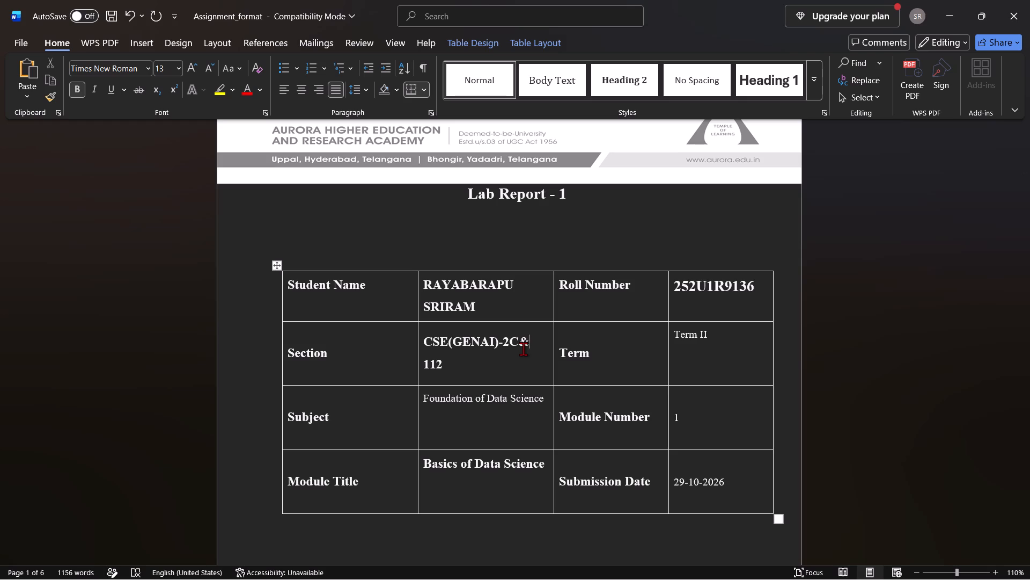
{"action": "key", "text": "space"}
{"action": "key", "text": "s"}
{"action": "key", "text": "minus"}
{"action": "type", "text": "26"}
{"action": "key", "text": "Up"}
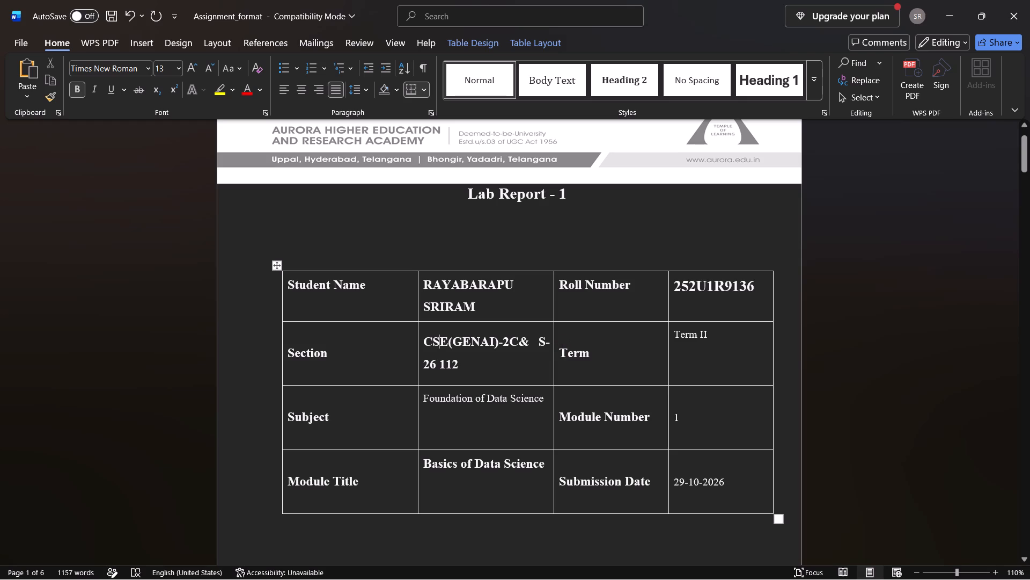
Widen the second column of the student details table slightly so S-26 fits on the first line of the Section cell.
{"action": "left_click_drag", "start_coordinate": [554, 350], "coordinate": [565, 347]}
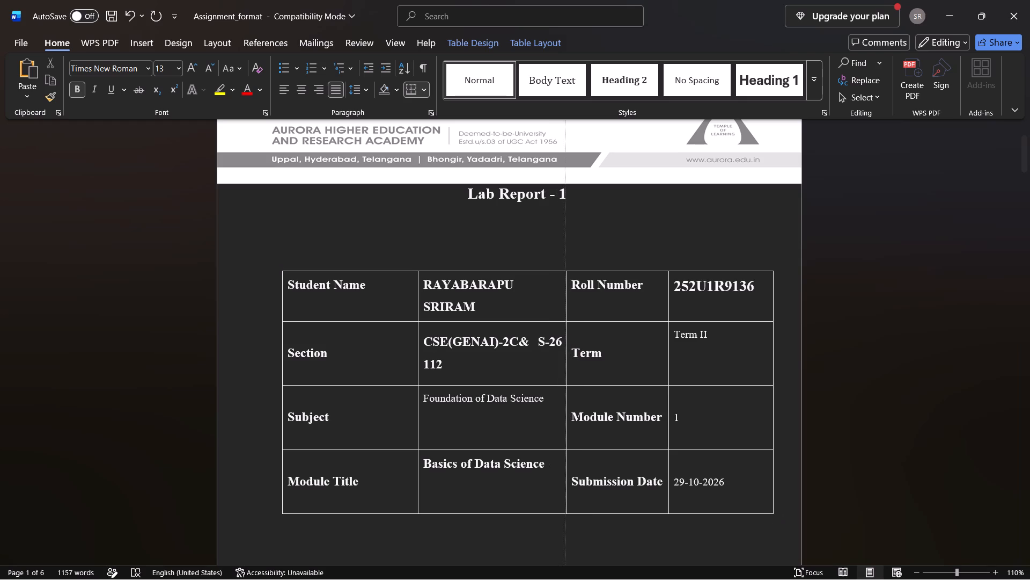
{"action": "left_click_drag", "start_coordinate": [565, 347], "coordinate": [566, 347]}
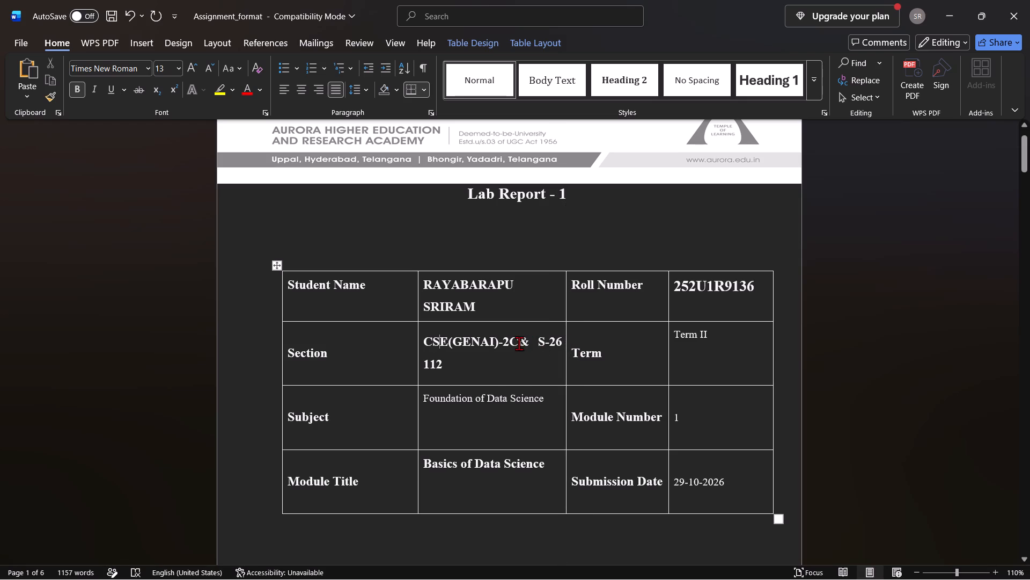
Add a space before the ampersand in the Section cell so it reads CSE(GENAI)-2C & S-26 112.
{"action": "left_click", "coordinate": [519, 343]}
{"action": "key", "text": "space"}
Make the subject name Foundation of Data Science bold in the student details table.
{"action": "left_click_drag", "start_coordinate": [543, 402], "coordinate": [433, 396]}
{"action": "left_click", "coordinate": [445, 375]}
{"action": "left_click", "coordinate": [498, 425]}
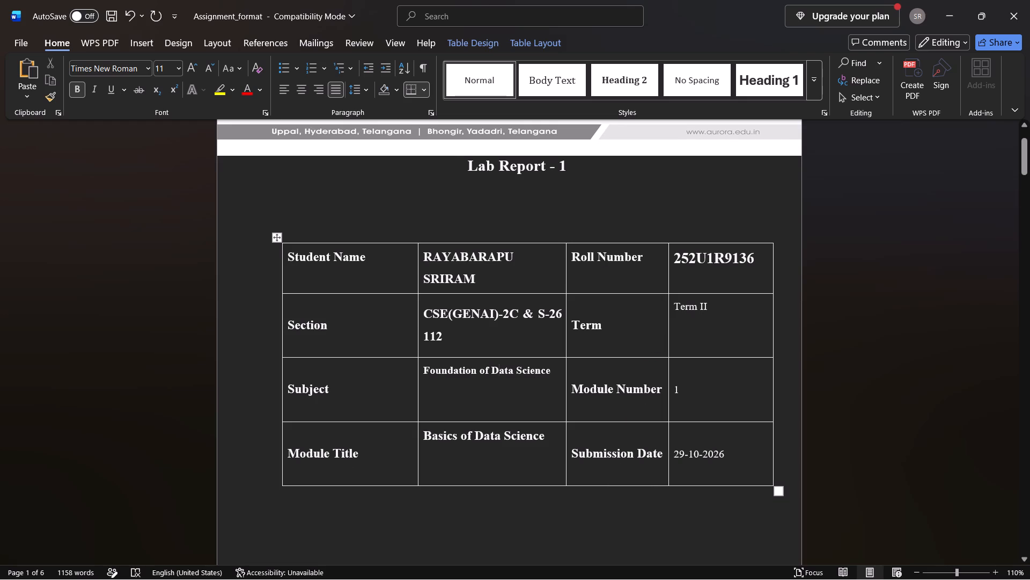
Print the corrected report to PDF again in Downloads, with a file name starting with Foundations of Data Science.
{"action": "key", "text": "ctrl+p"}
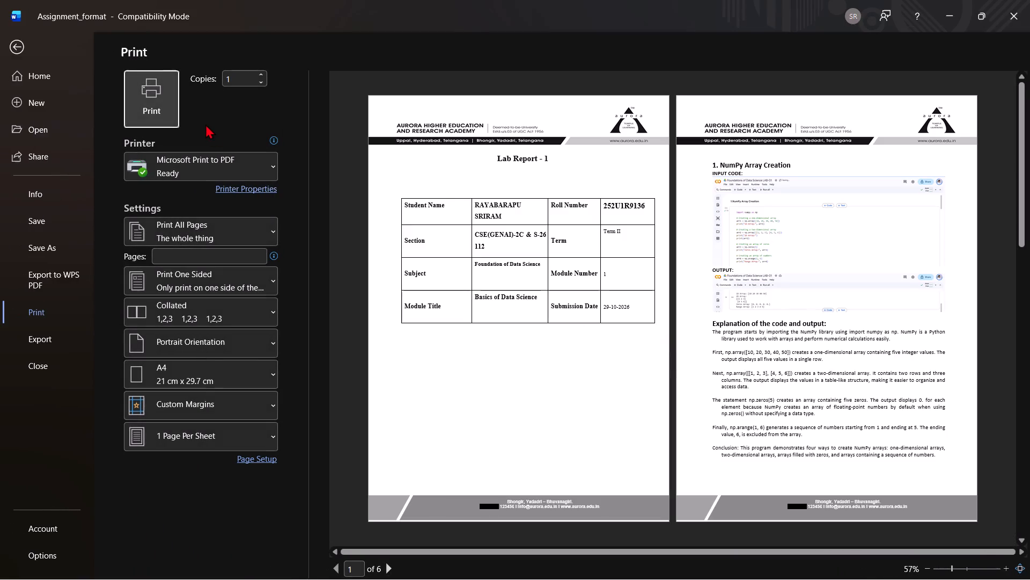
{"action": "left_click", "coordinate": [203, 119]}
{"action": "left_click", "coordinate": [158, 99]}
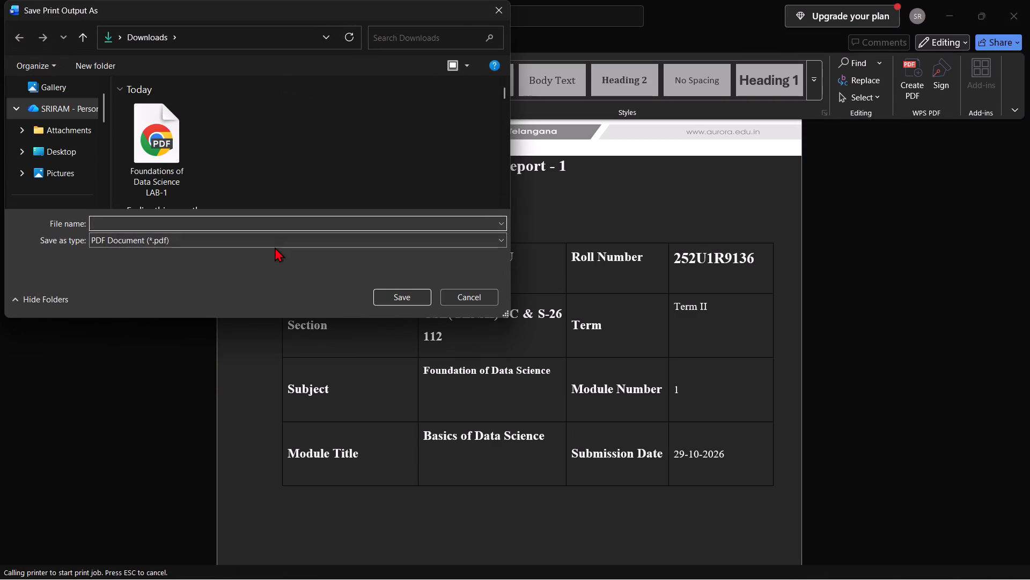
{"action": "key", "text": "ctrl+v"}
{"action": "key", "text": "space"}
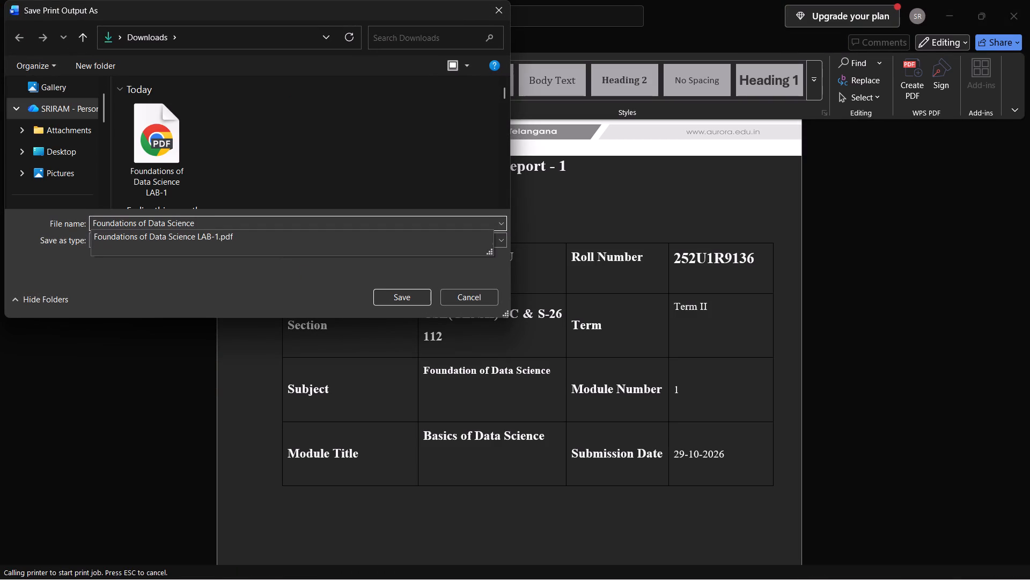
Complete the PDF file name as Foundations of Data Science LAB-1 and save it over the existing file in Downloads.
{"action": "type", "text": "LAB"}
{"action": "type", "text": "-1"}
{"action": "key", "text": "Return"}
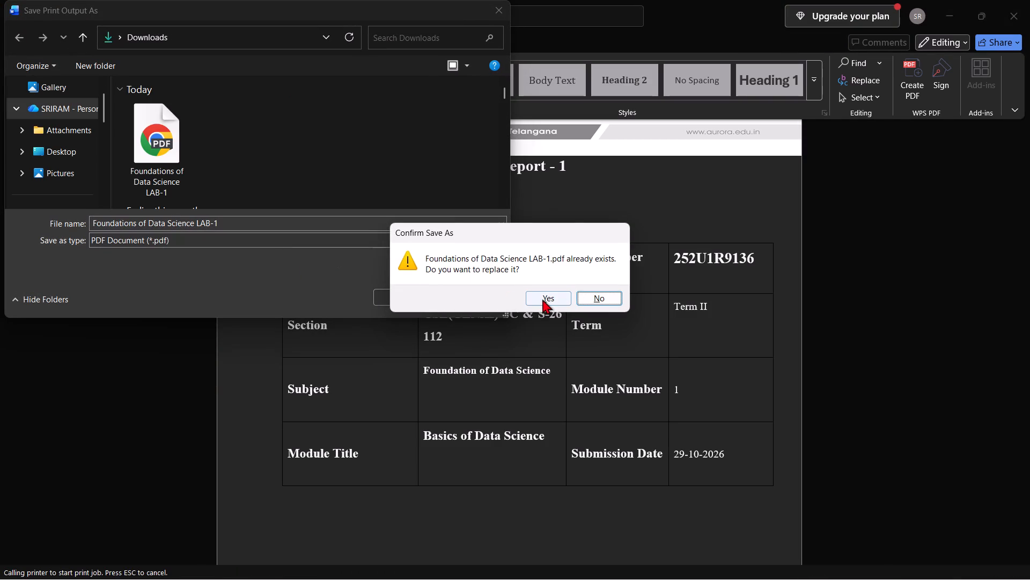
{"action": "left_click", "coordinate": [544, 299]}
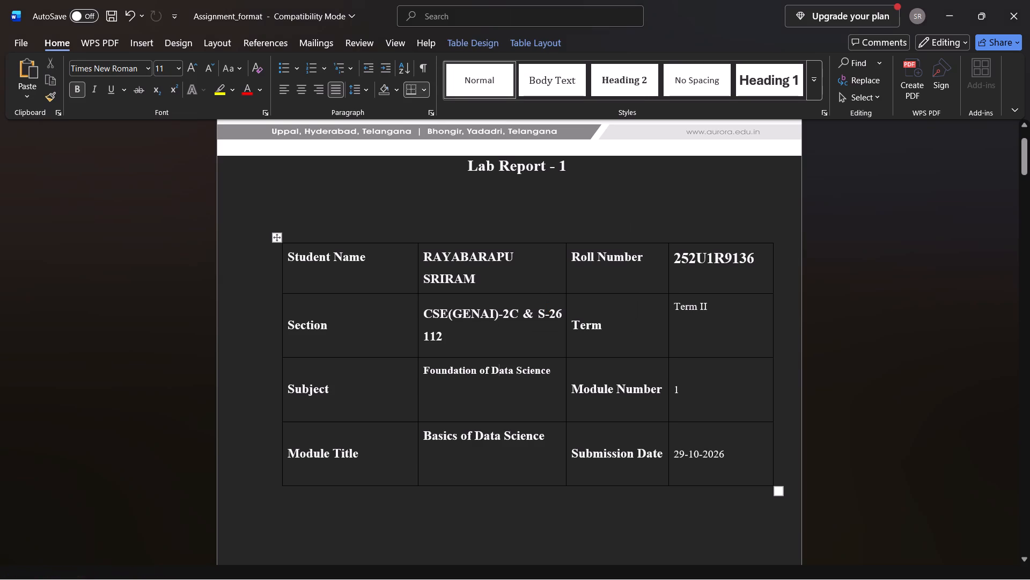